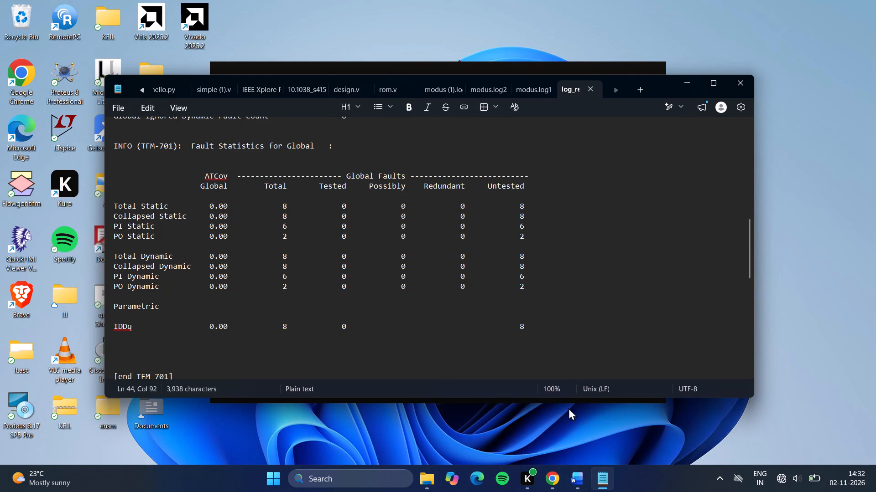
Raise the display brightness slightly in the system settings and return to the open fault statistics log.
click(795, 477)
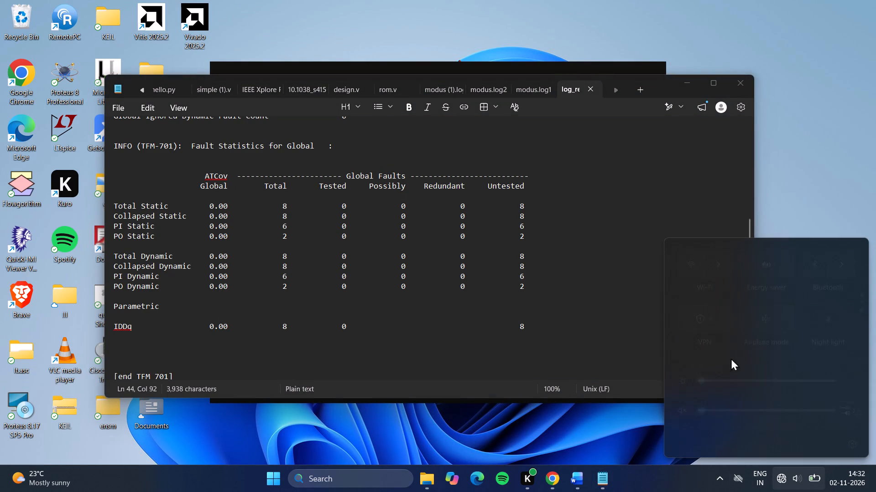
click(720, 385)
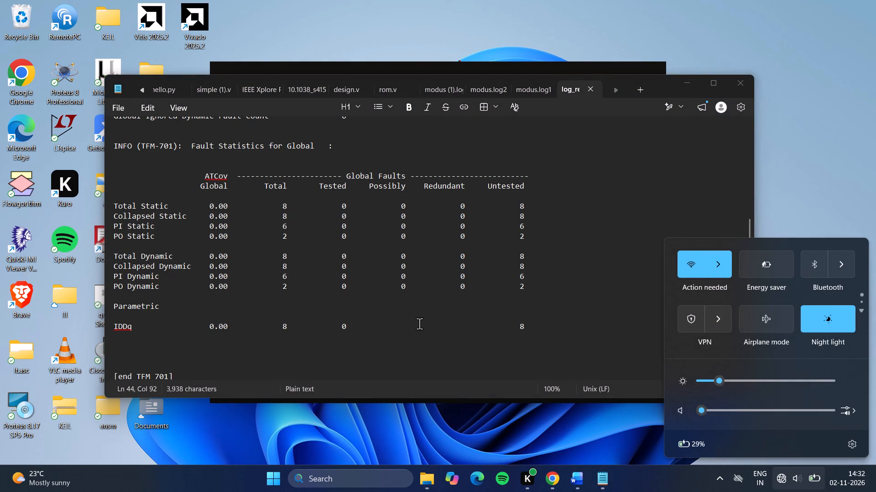
scroll(419, 323, down, 1)
click(276, 310)
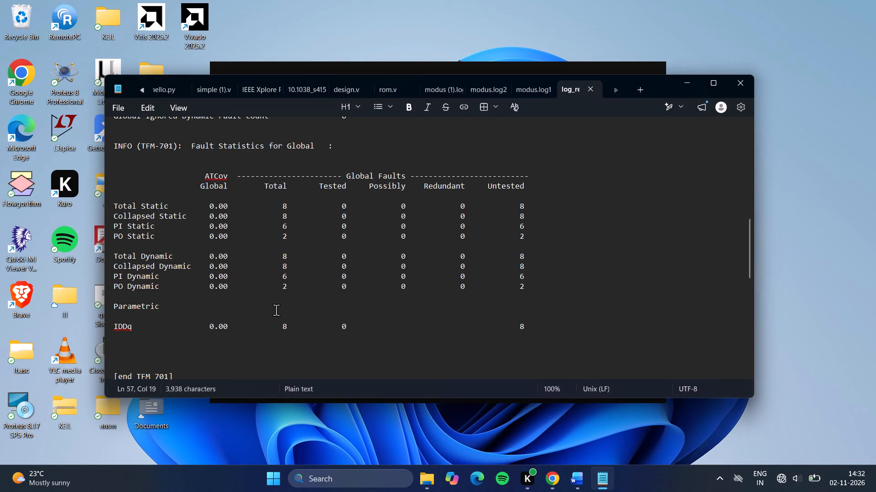
Examine the rest of the fault statistics log, from the global fault table through test coverage, memory usage and the message summary.
scroll(276, 310, down, 4)
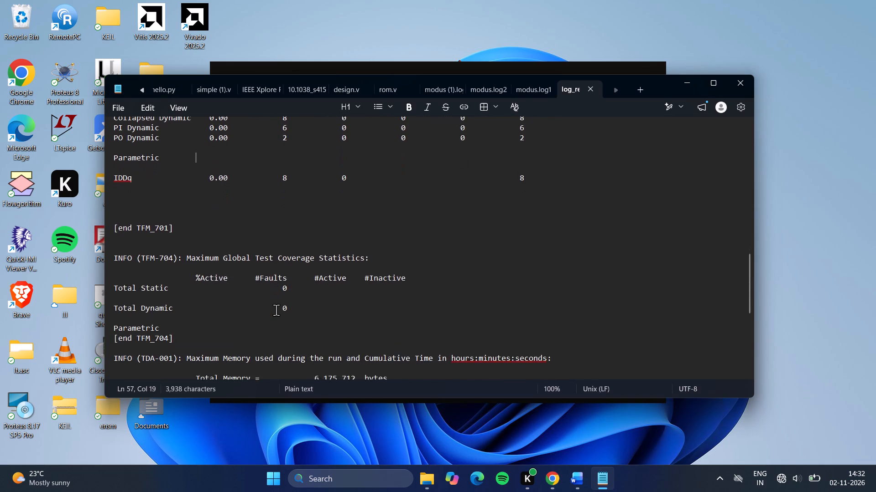
scroll(276, 310, down, 4)
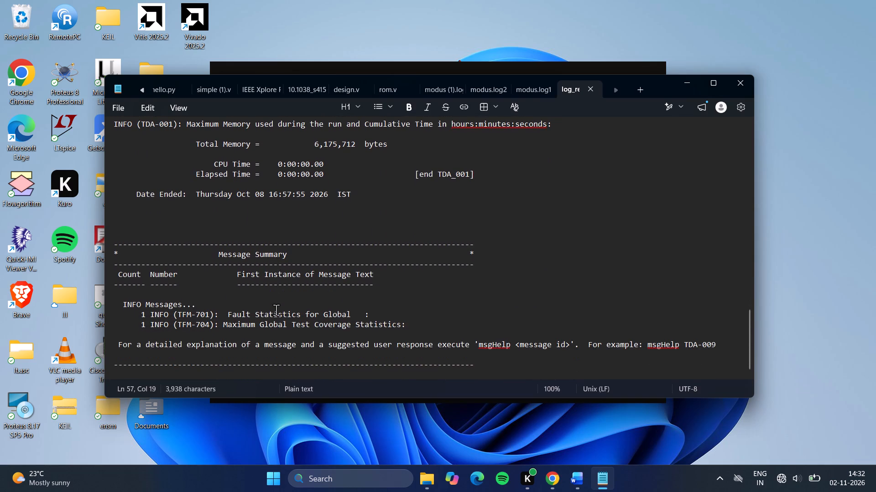
scroll(276, 310, down, 1)
scroll(308, 332, down, 1)
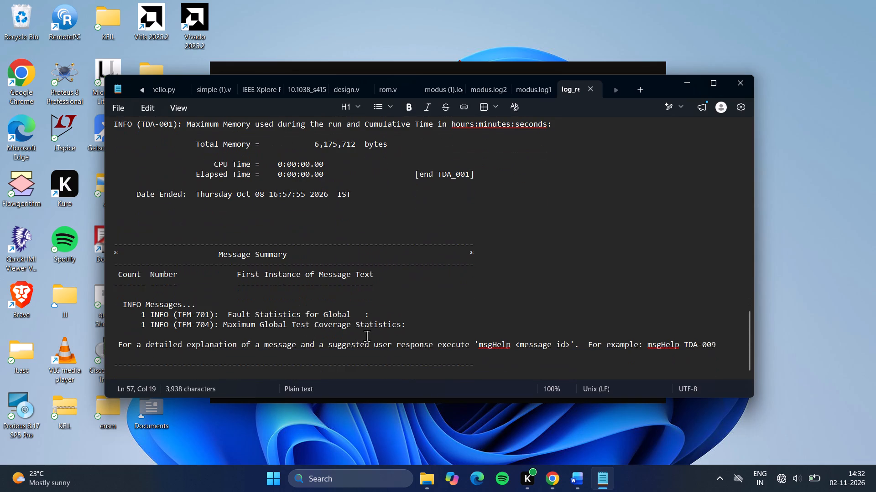
scroll(367, 336, down, 1)
Review the log again from its command invocation and job information through the fault model details and fault tables to the message summary.
scroll(362, 302, up, 2)
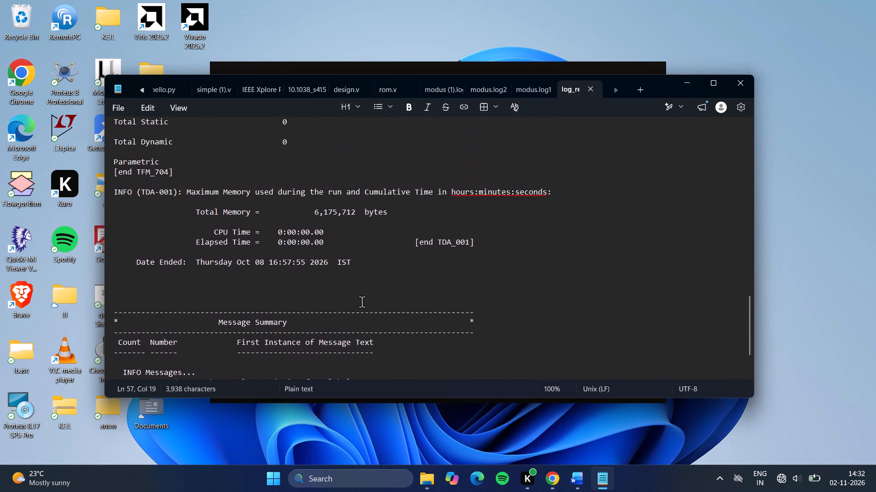
scroll(362, 302, up, 4)
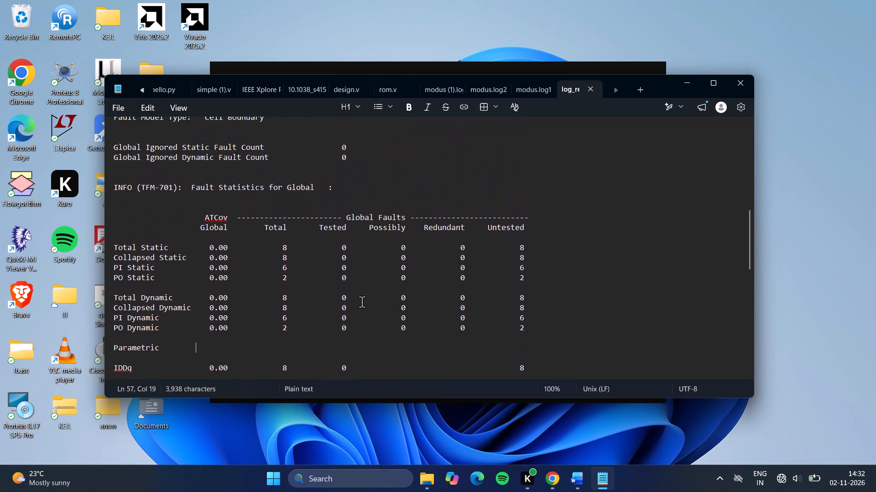
scroll(362, 302, up, 2)
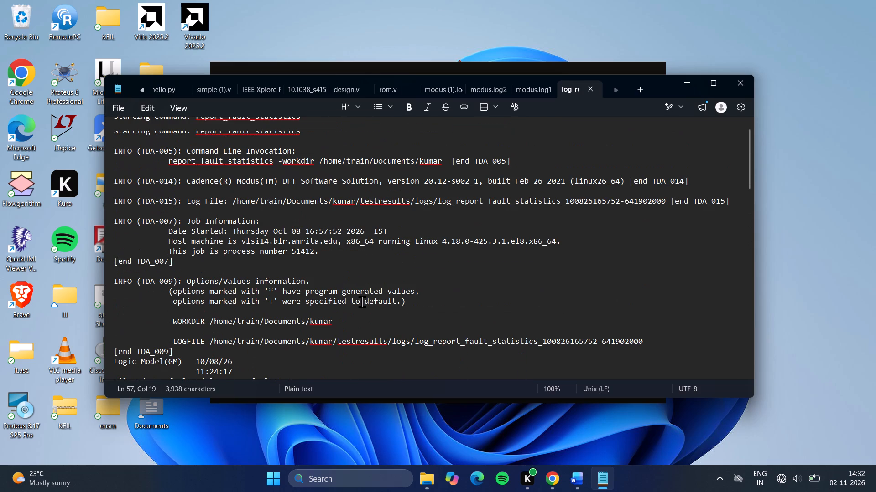
scroll(360, 292, down, 1)
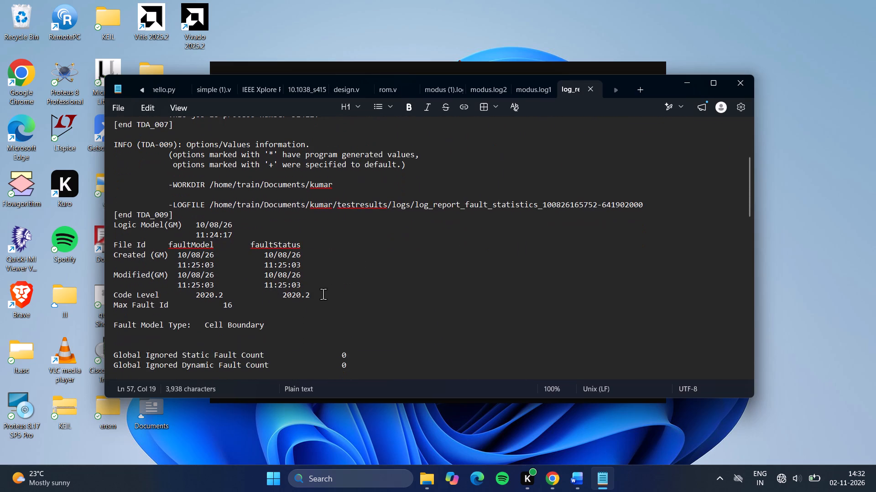
scroll(323, 294, down, 3)
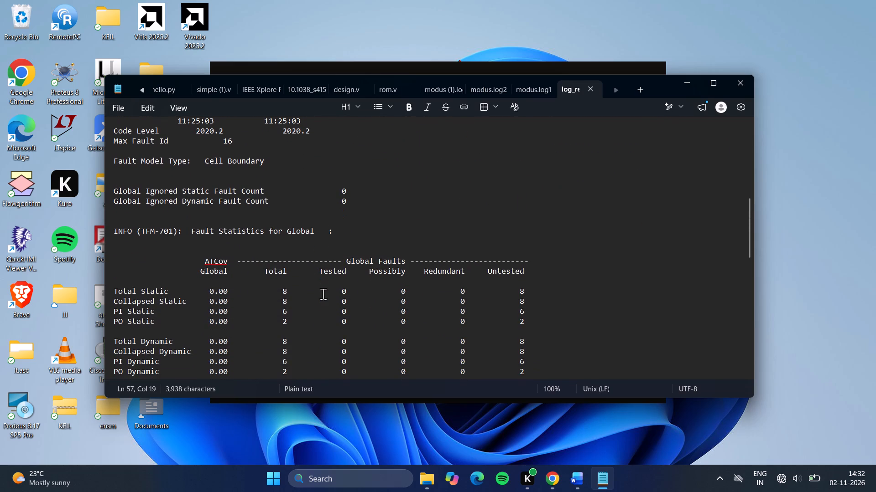
scroll(326, 310, down, 2)
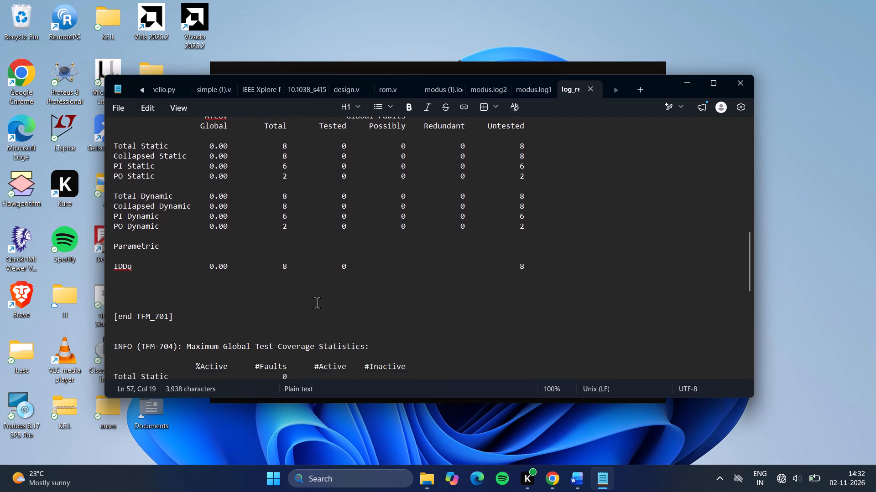
scroll(317, 302, down, 4)
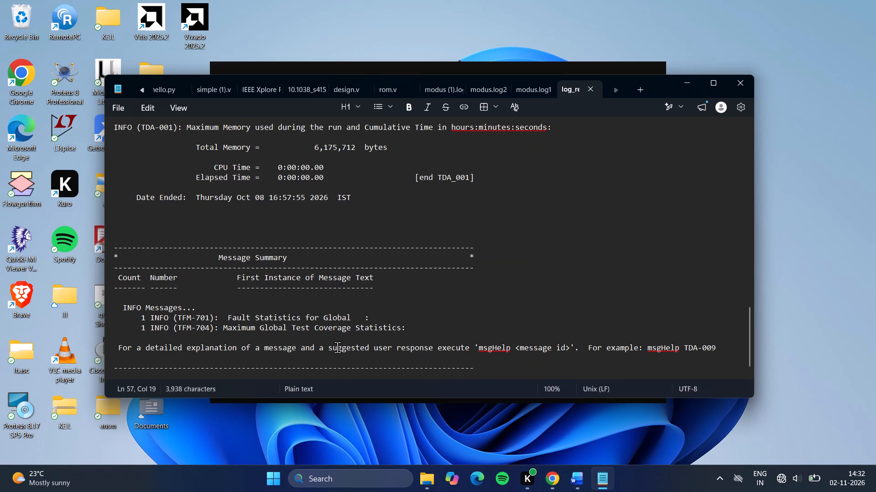
Read through the message summary at the end of the fault report log.
scroll(337, 347, down, 1)
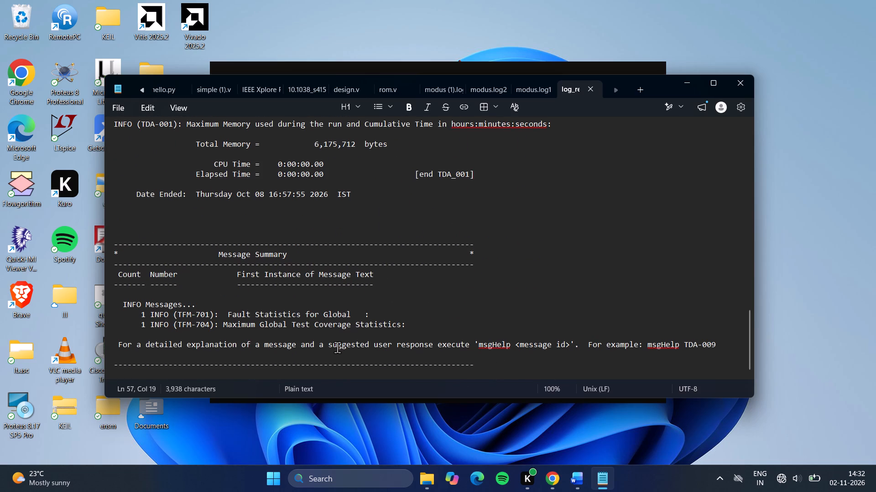
scroll(337, 347, down, 2)
scroll(308, 259, up, 1)
scroll(308, 259, down, 2)
Check the modus.log1 and modus.log2 files and close both of them.
click(525, 89)
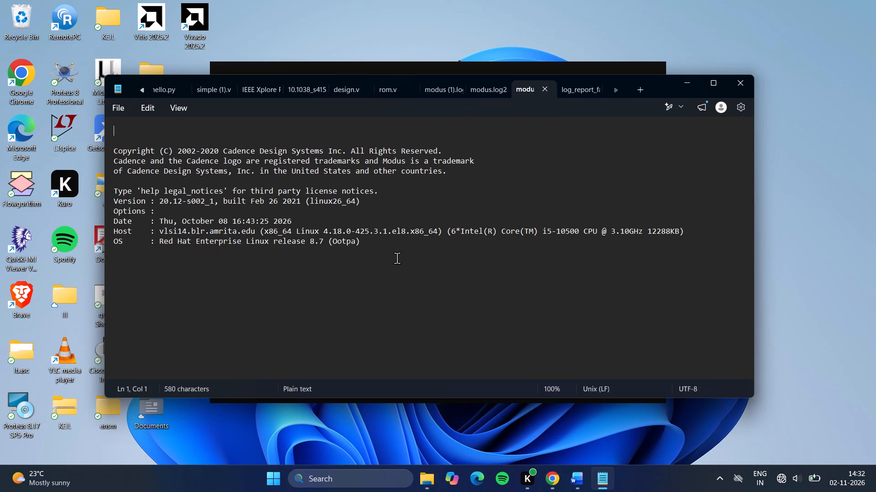
scroll(397, 258, down, 1)
scroll(347, 258, up, 1)
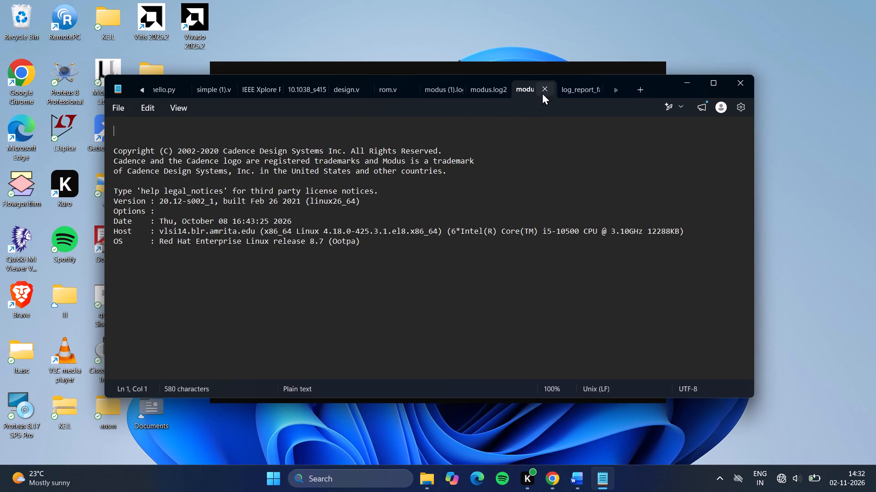
click(542, 91)
click(548, 97)
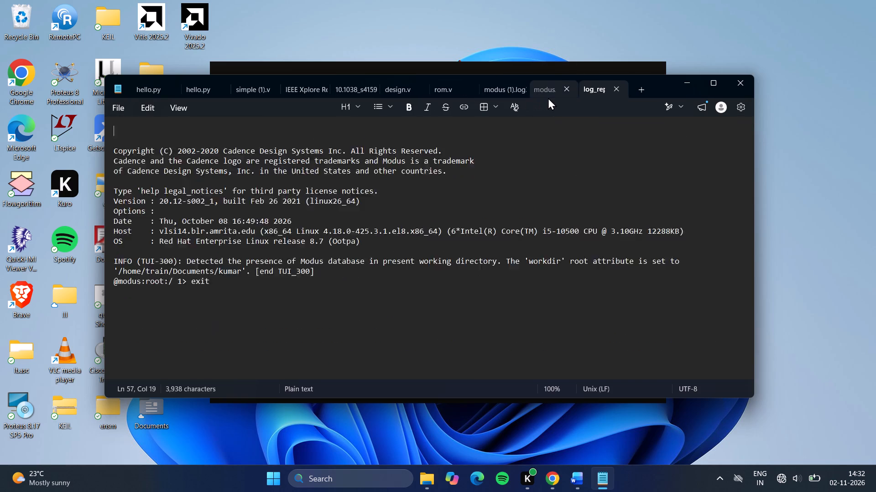
scroll(432, 202, up, 2)
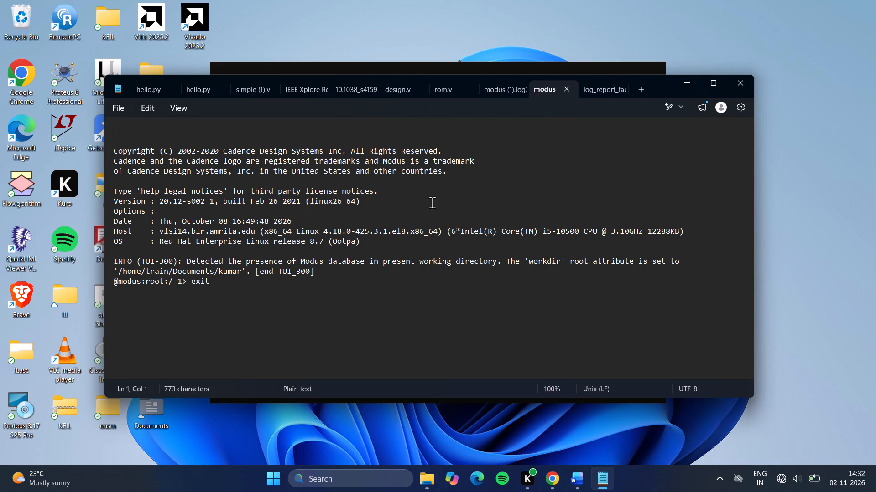
click(569, 87)
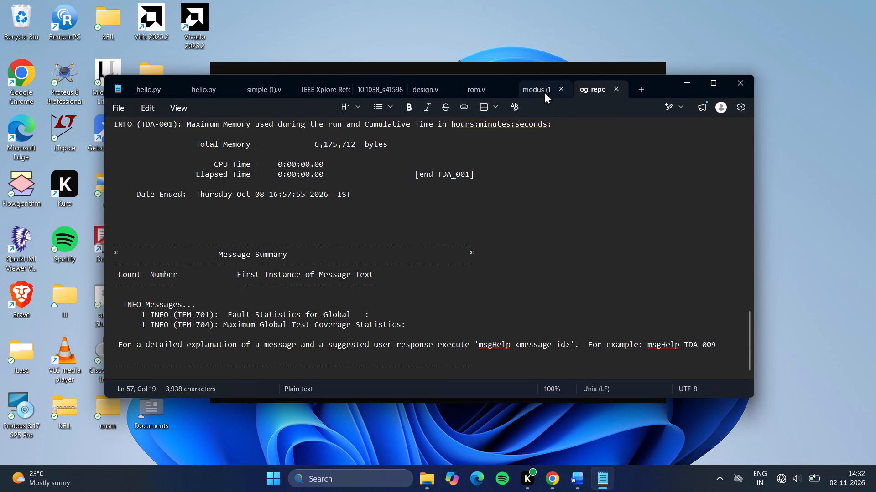
Examine the closing section and message summary of the modus (1).log3 file.
click(544, 92)
scroll(358, 341, down, 2)
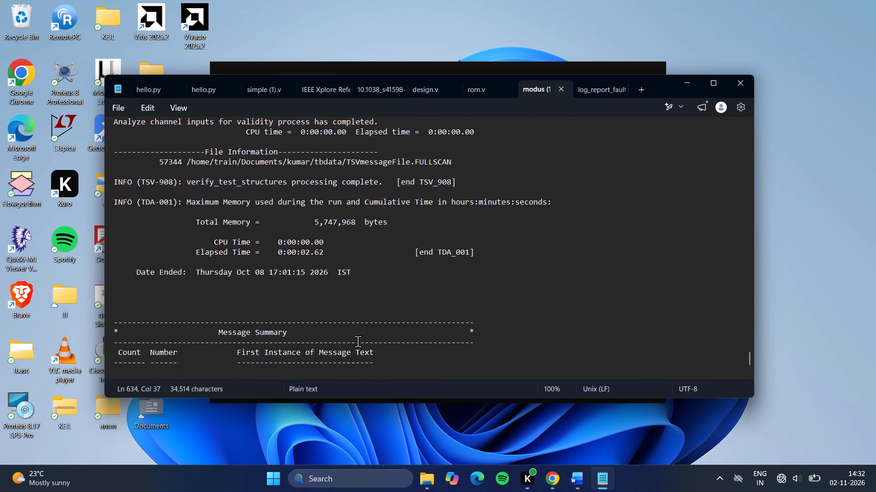
scroll(358, 341, down, 2)
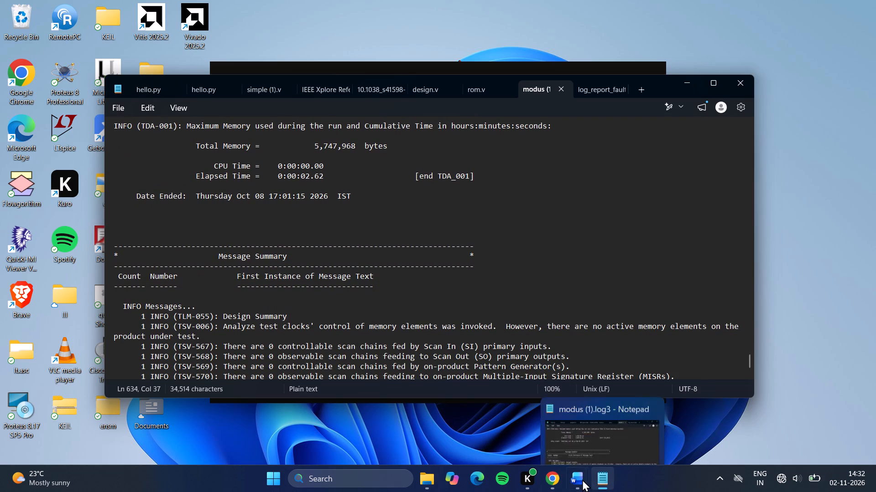
Switch to the Reportvlsitandt document in Word and look over the Atalanta test pattern result pages.
click(550, 433)
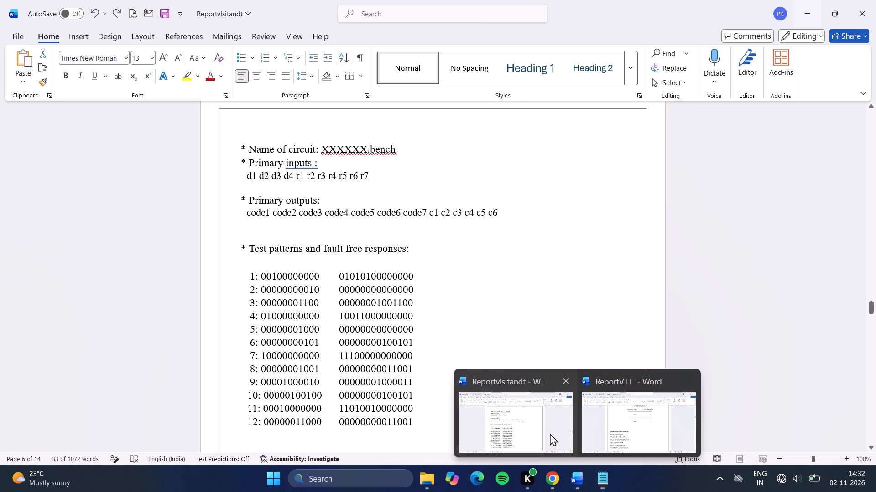
scroll(420, 385, up, 1)
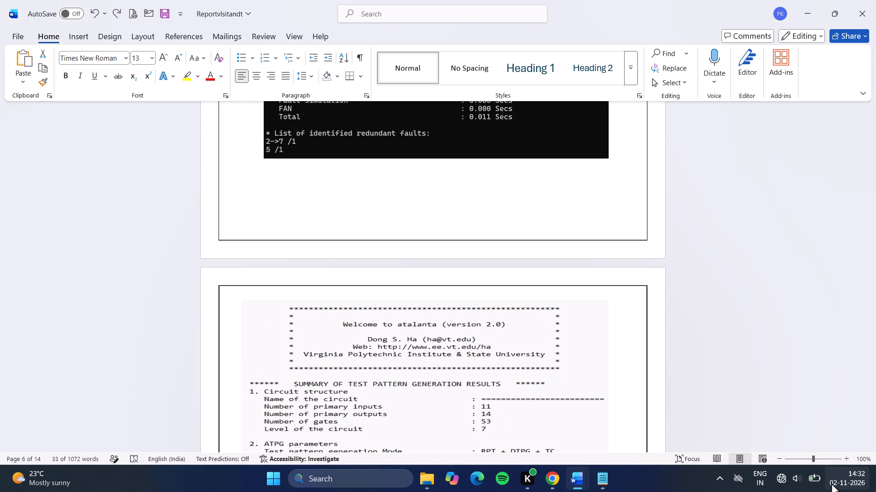
Toggle the Night light setting in the Windows quick settings.
click(813, 485)
click(811, 308)
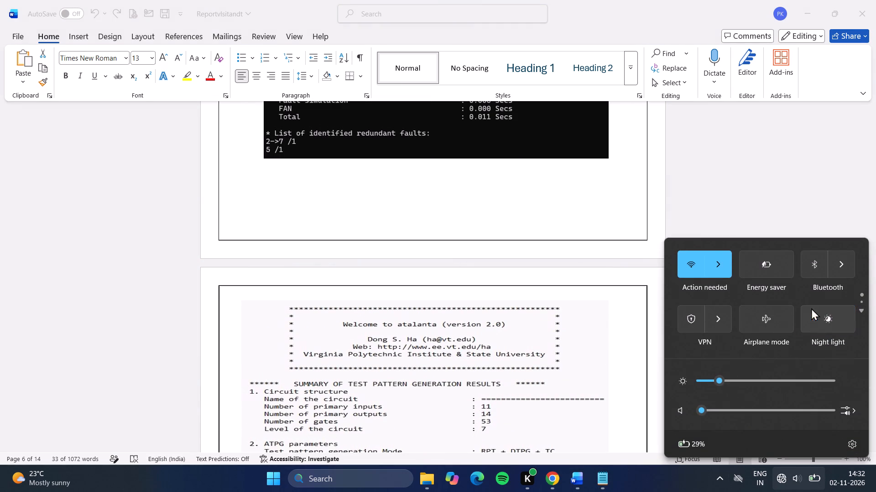
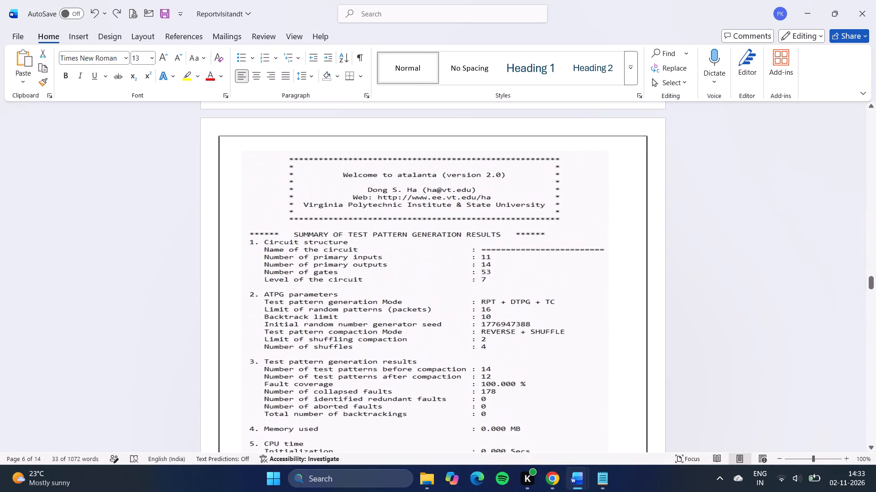
Review the report from the title page through the fault list reduction section to its Modus output statistics.
scroll(477, 353, up, 2)
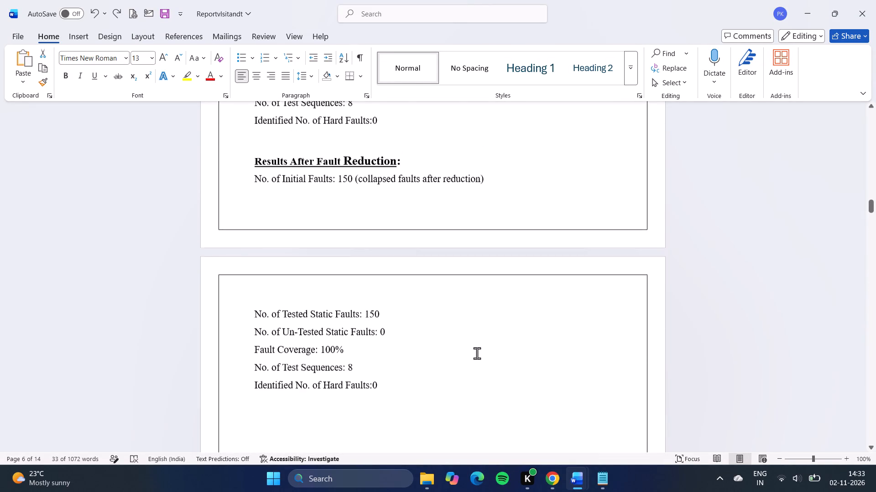
scroll(488, 371, up, 3)
scroll(475, 394, down, 1)
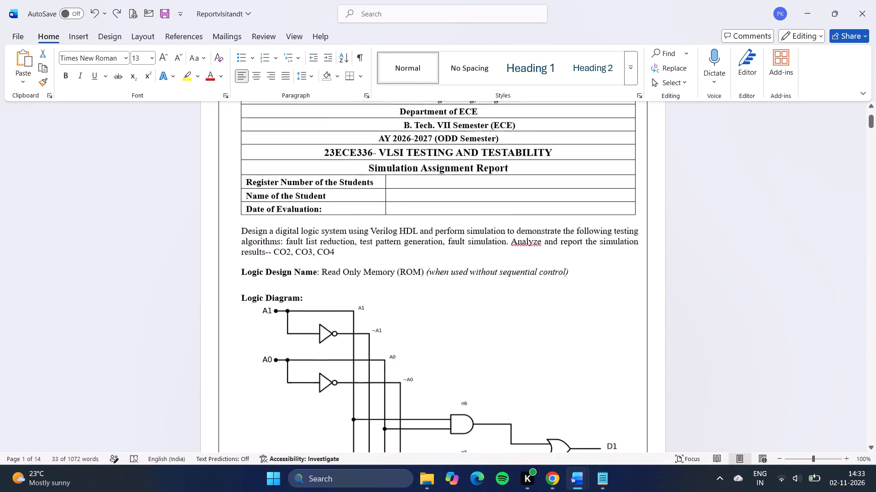
scroll(475, 394, down, 1)
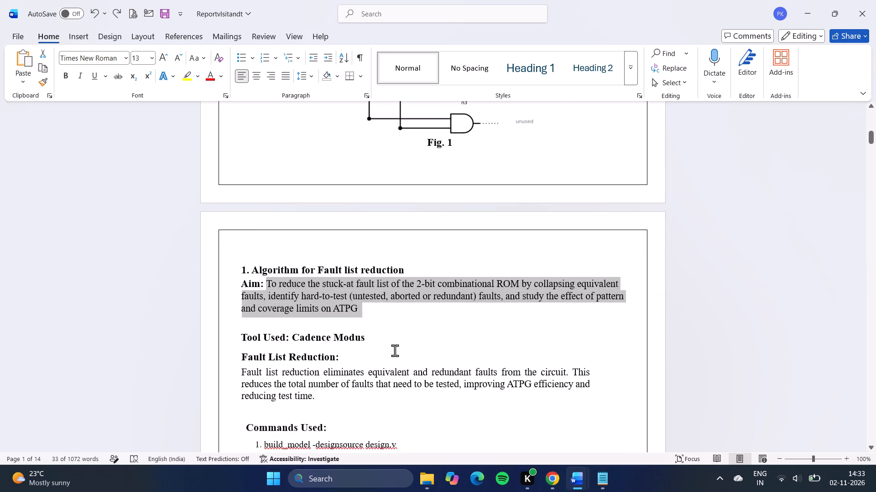
click(374, 297)
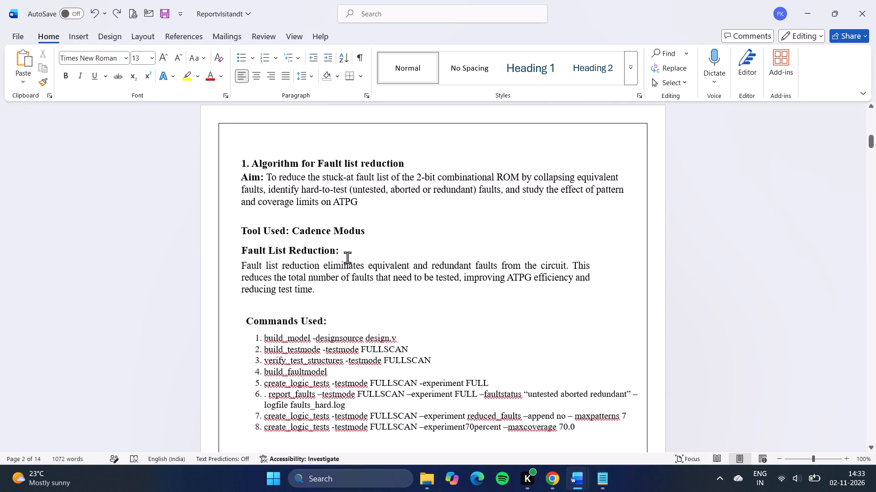
scroll(326, 281, down, 1)
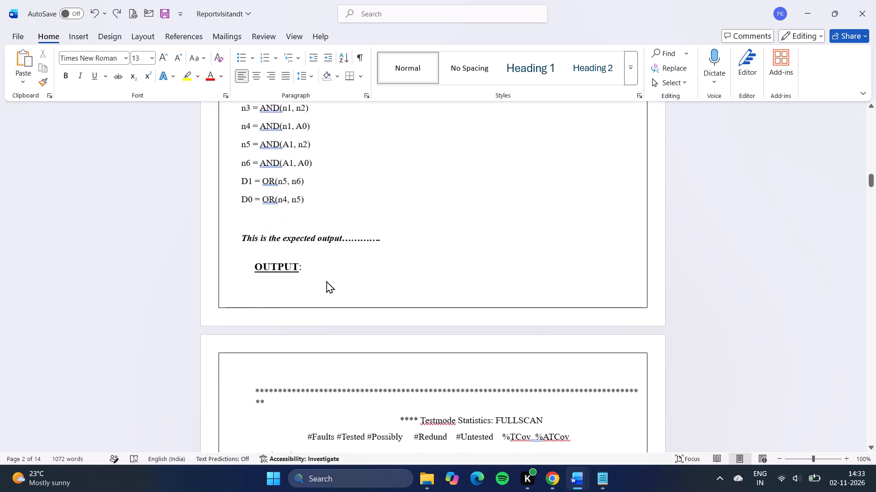
scroll(326, 281, down, 1)
scroll(413, 327, down, 1)
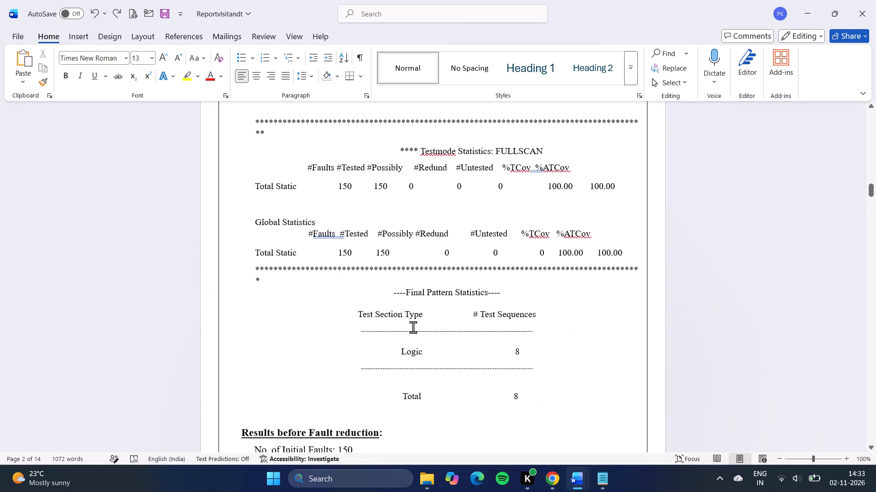
Select the fault list reduction output text from the Testmode Statistics block through the Total row of Final Pattern Statistics.
click(580, 409)
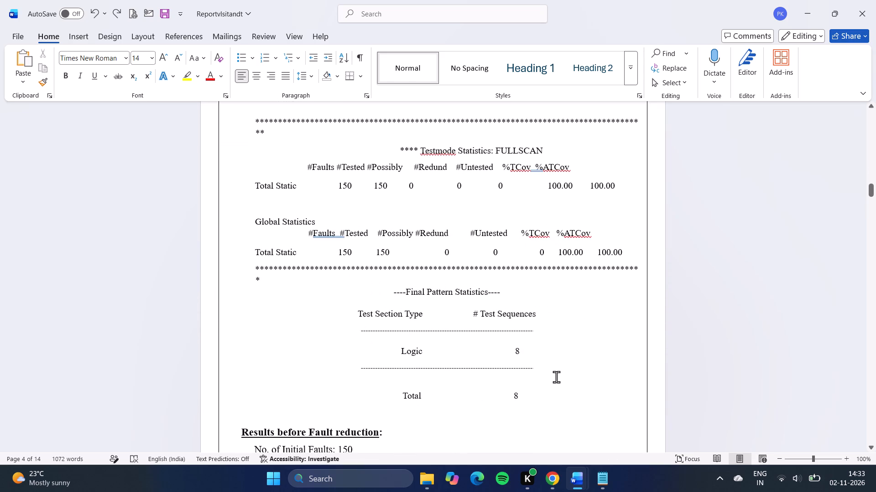
click(556, 377)
click(521, 407)
click(487, 362)
key(BackSpace)
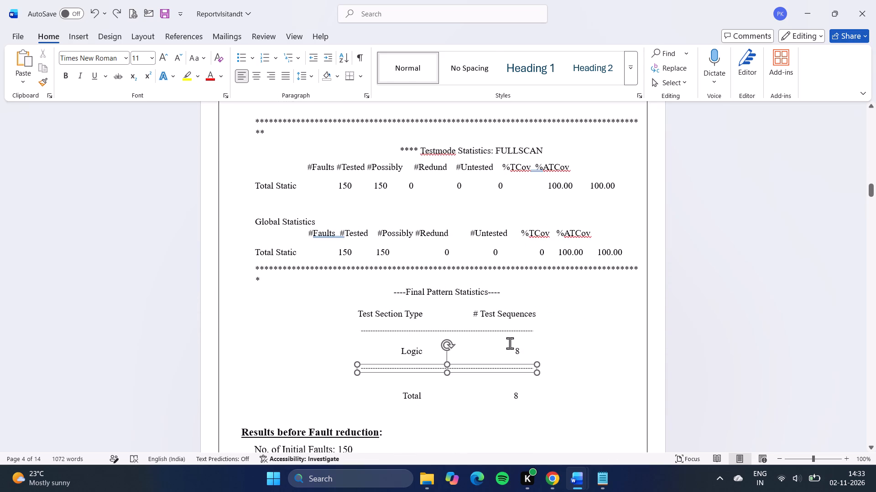
drag(529, 406, 443, 385)
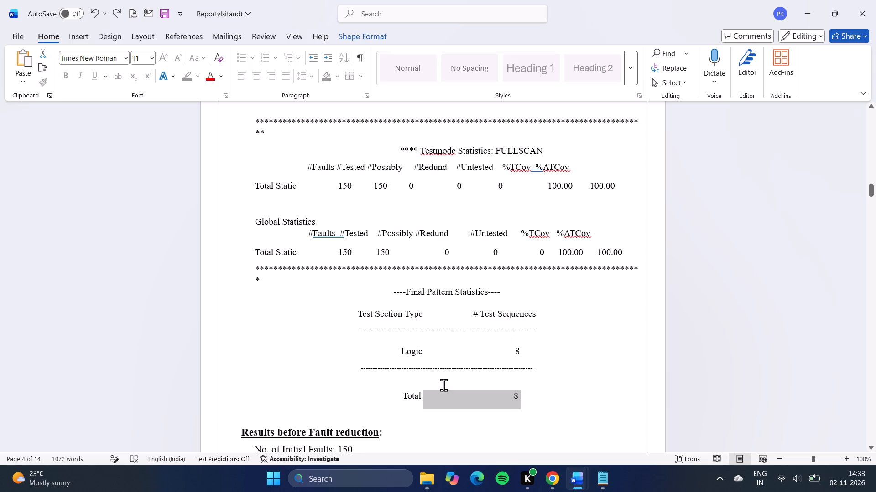
drag(443, 385, 261, 126)
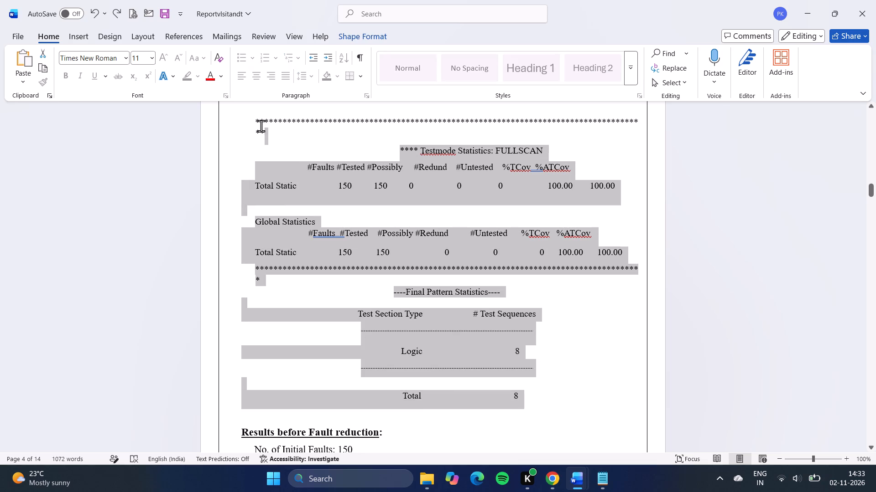
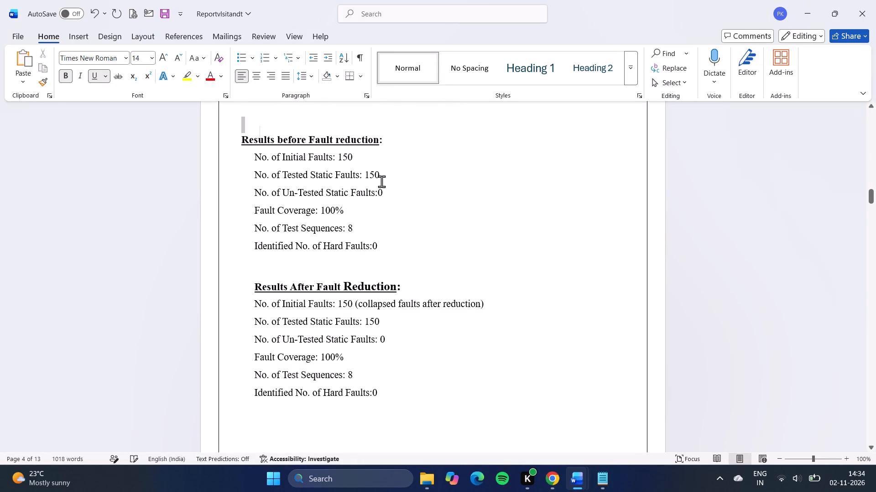
Place the text cursor on the empty line after the OUTPUT heading, directly above the Results before Fault reduction heading.
click(241, 123)
key(Up)
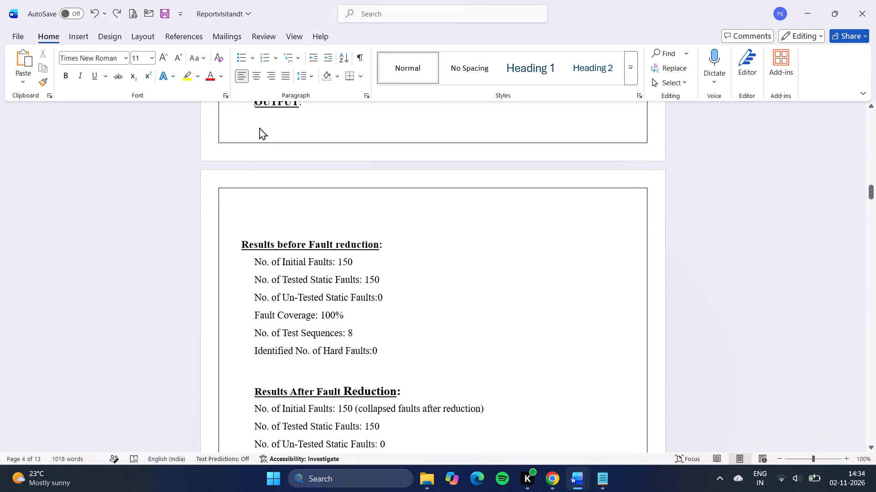
key(Right)
key(Right)
key(Right)
key(Right)
key(Right)
key(Right)
key(Right)
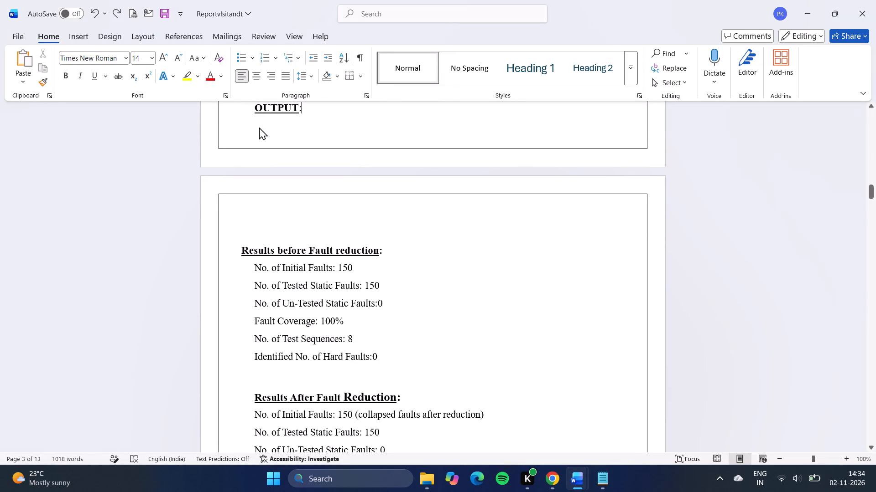
key(Down)
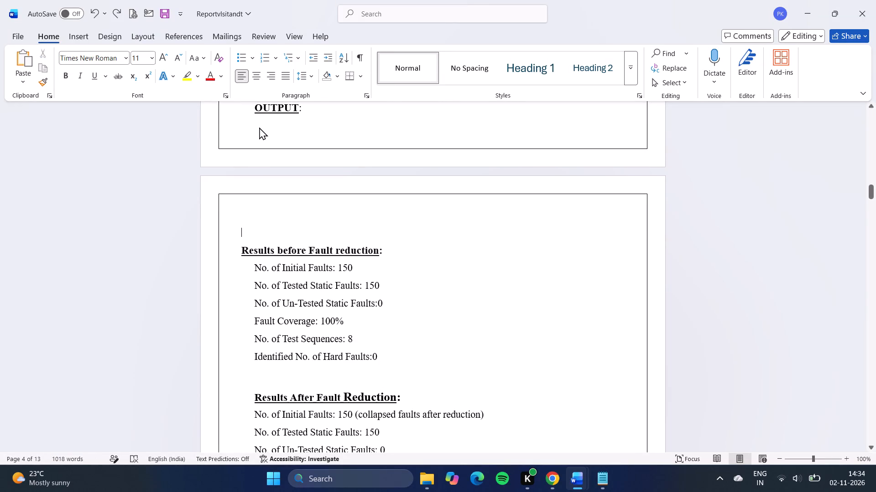
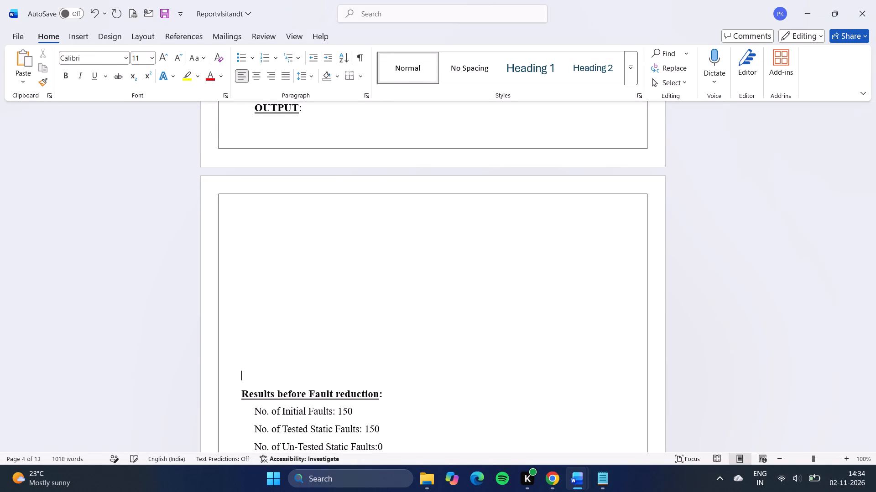
Paste the copied content into the blank space above the "Results before Fault reduction" heading on page 4.
scroll(335, 236, down, 1)
click(277, 167)
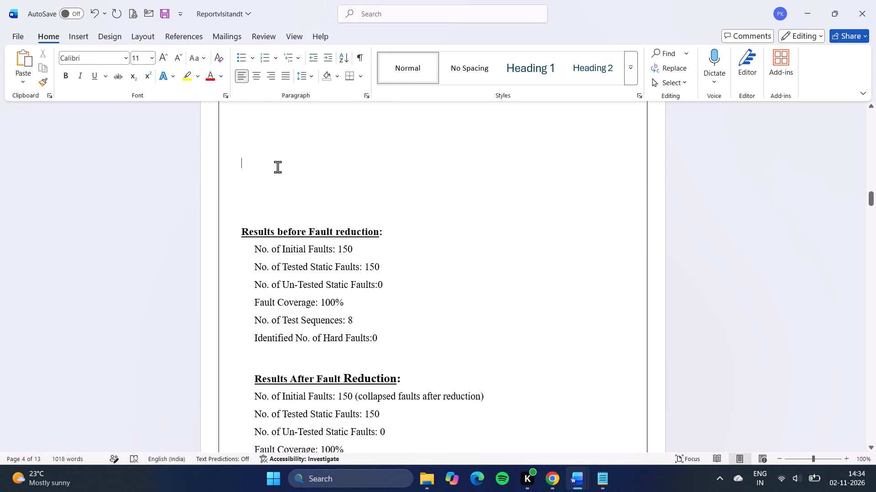
key(ctrl+v)
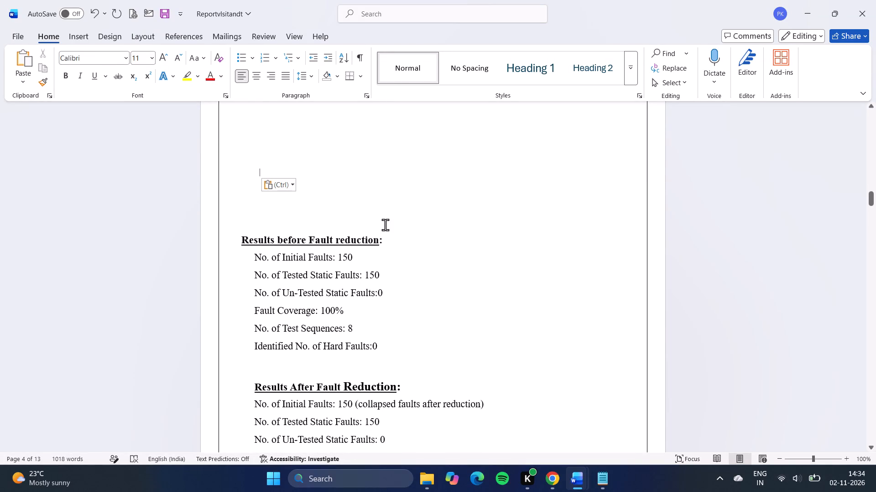
Select the small empty shape near the top of page 4, above the "Results before Fault reduction" heading.
scroll(385, 225, up, 1)
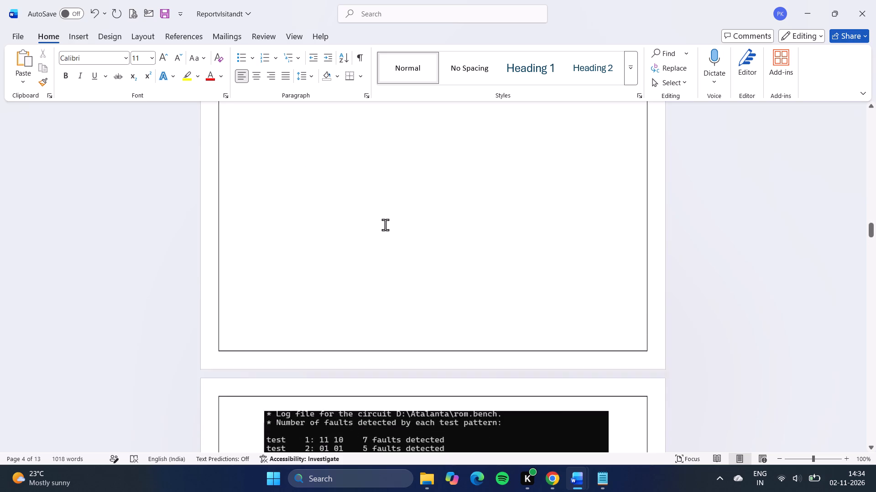
scroll(385, 225, up, 1)
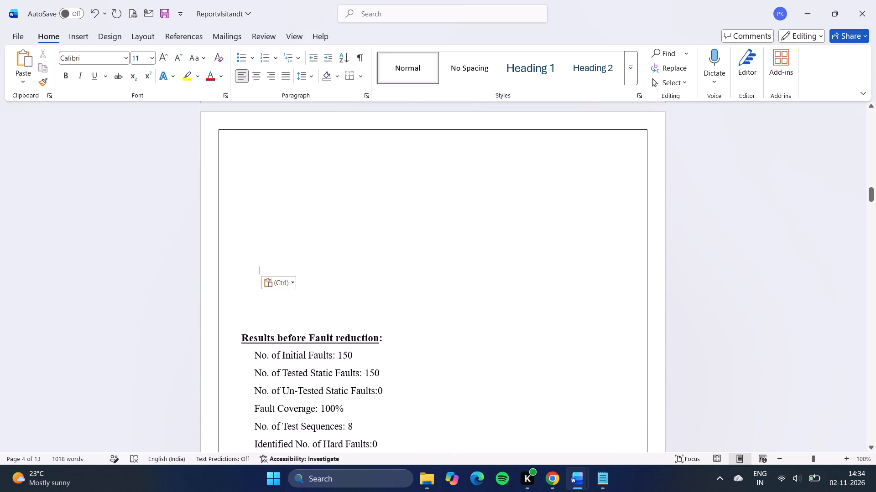
click(252, 166)
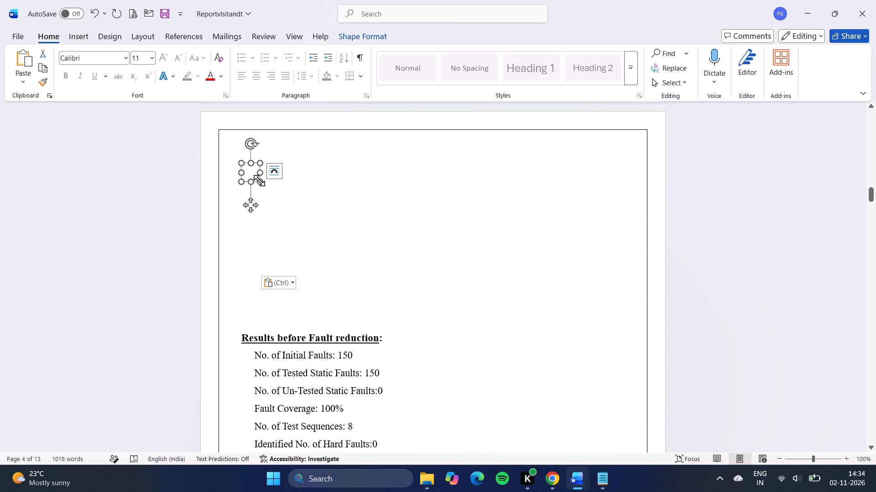
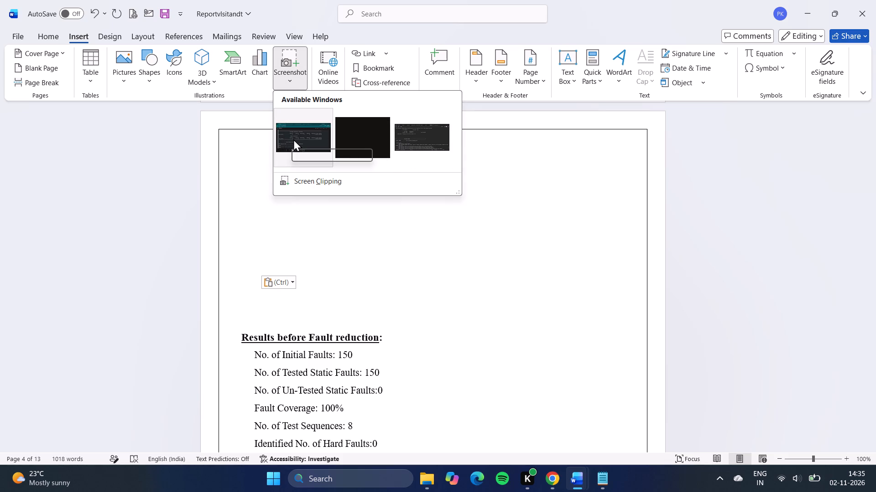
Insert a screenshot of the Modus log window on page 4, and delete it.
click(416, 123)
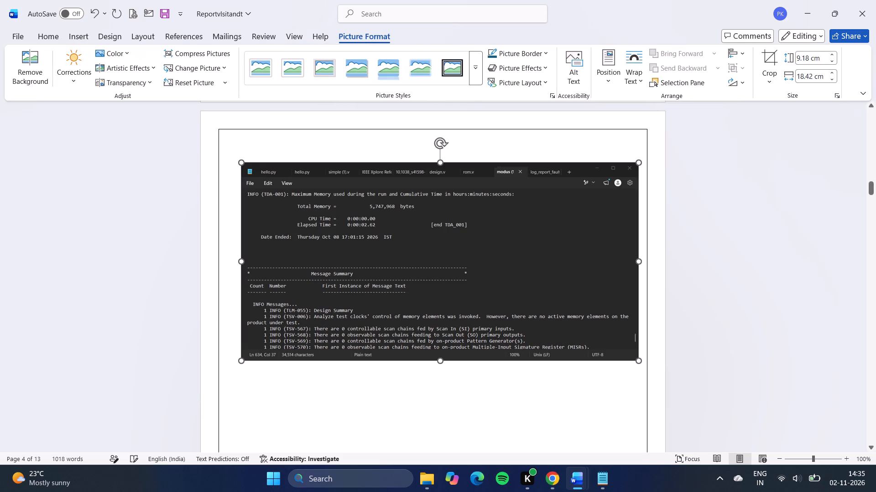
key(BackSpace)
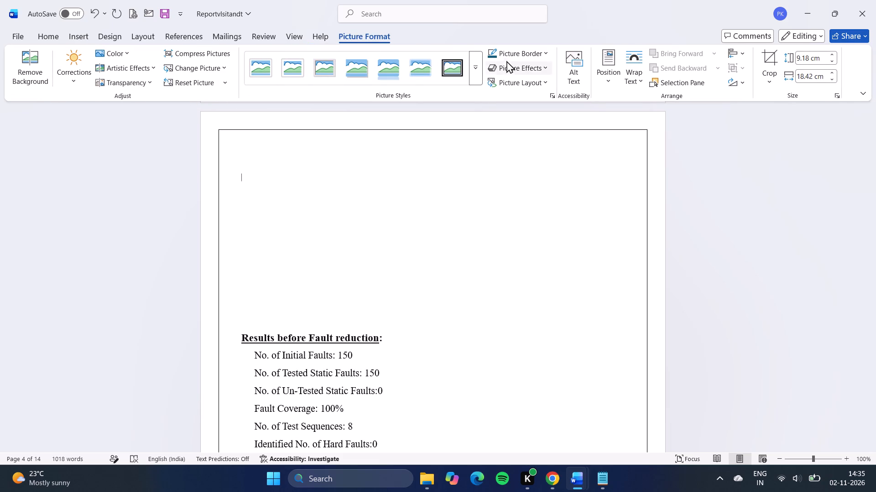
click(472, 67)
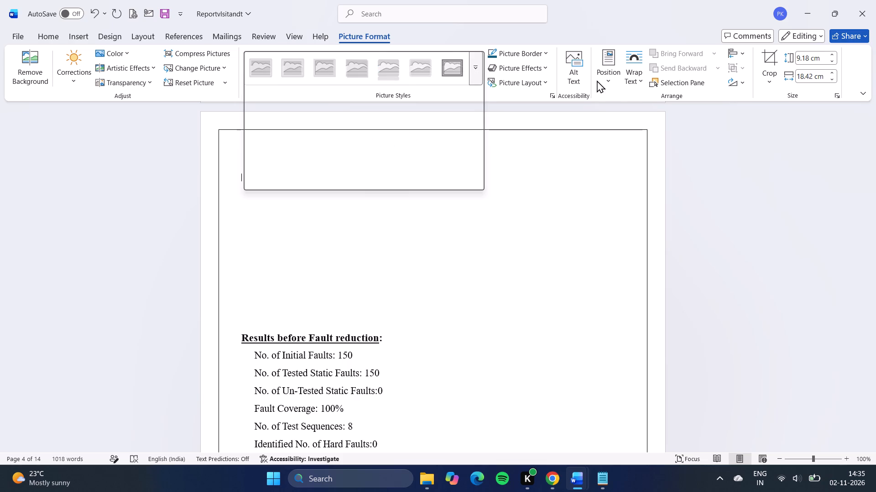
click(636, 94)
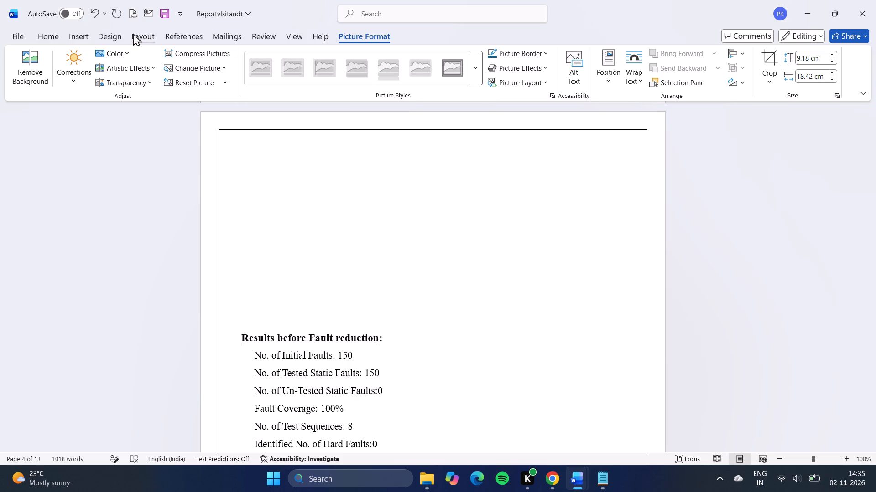
Insert today's WhatsApp image from the Downloads folder at the top of page 4, above the Results before Fault reduction heading.
click(78, 44)
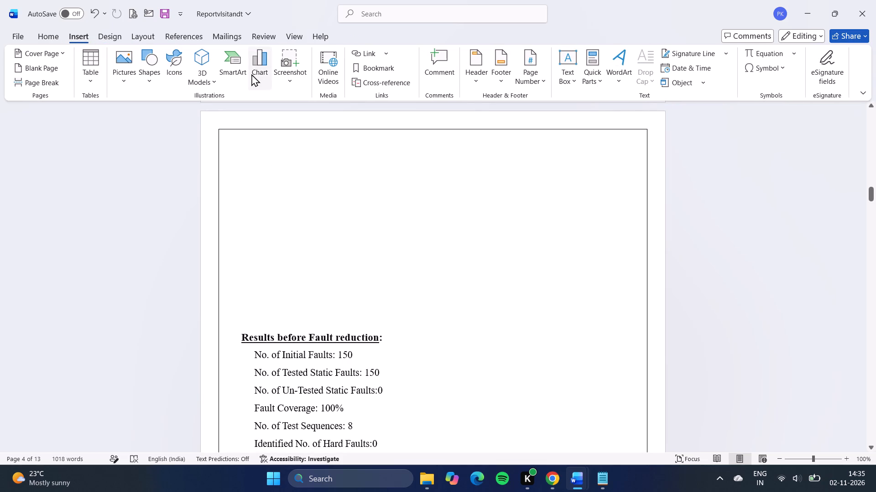
click(121, 69)
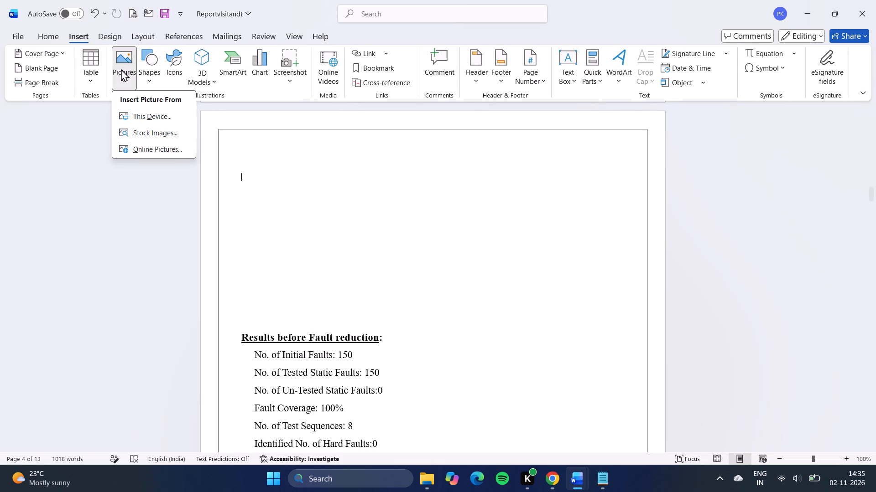
click(133, 115)
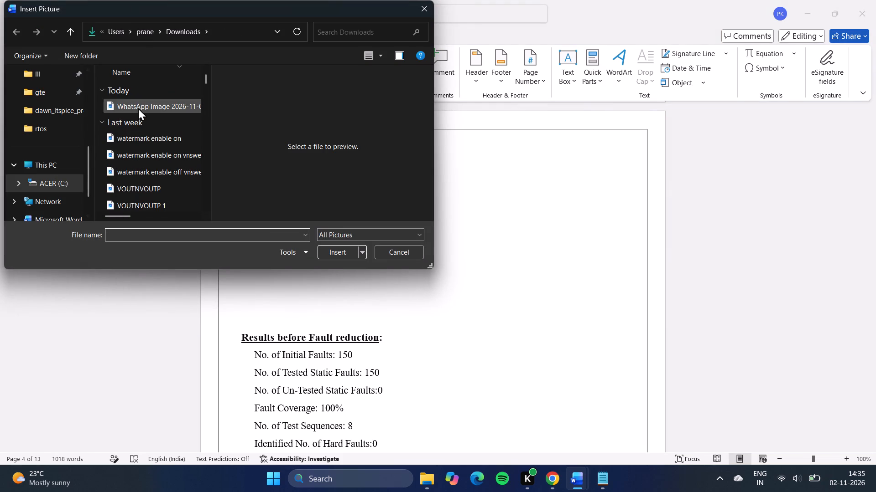
double_click(138, 108)
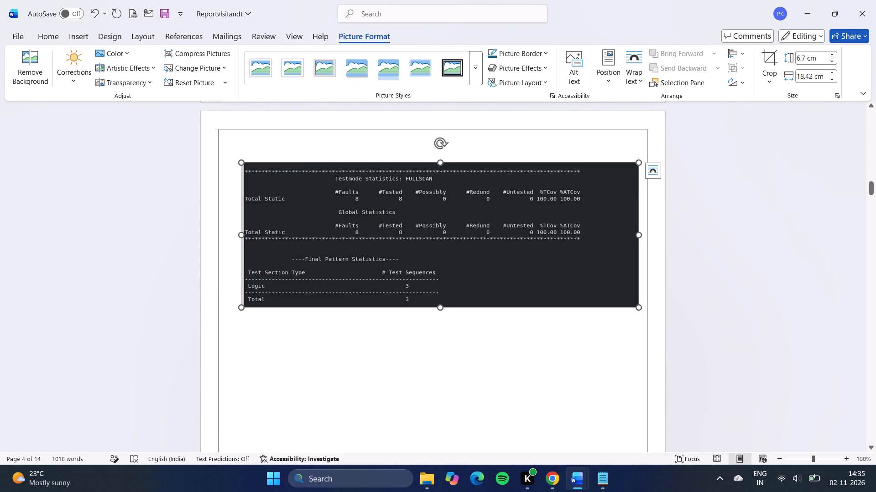
Narrow the inserted statistics picture to a width of about 18 cm, keeping its height.
drag(638, 236, 630, 232)
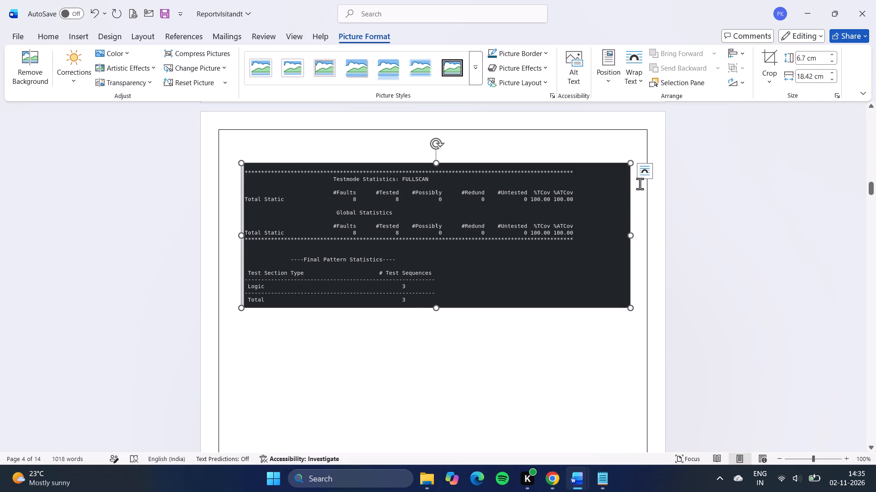
click(640, 174)
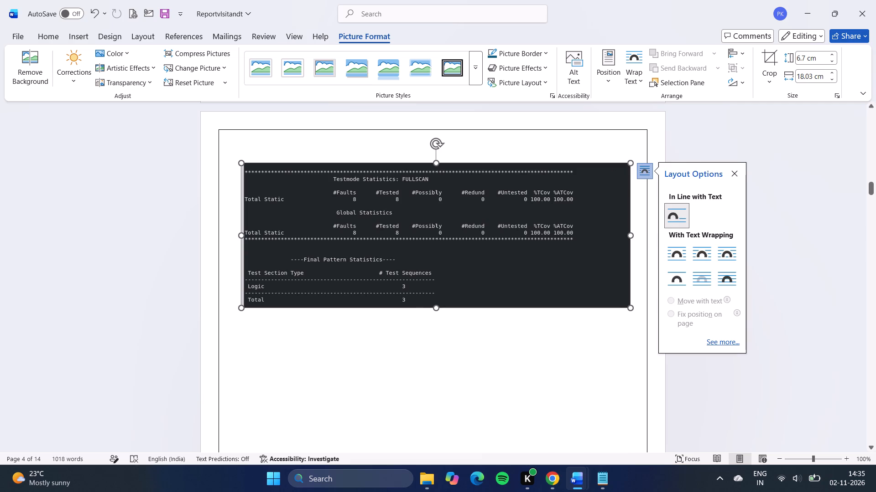
Crop the empty dark strip off the right side of the statistics picture, leaving it about 16 cm wide.
right_click(613, 220)
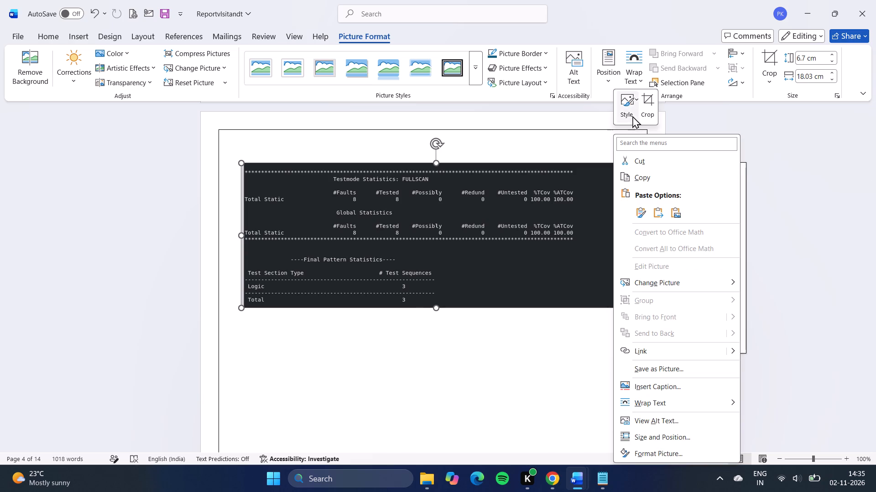
click(645, 100)
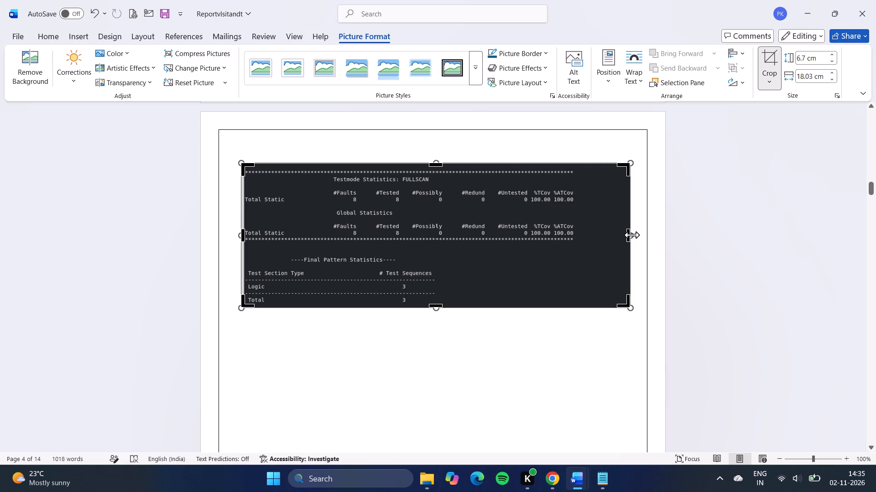
drag(627, 236, 587, 239)
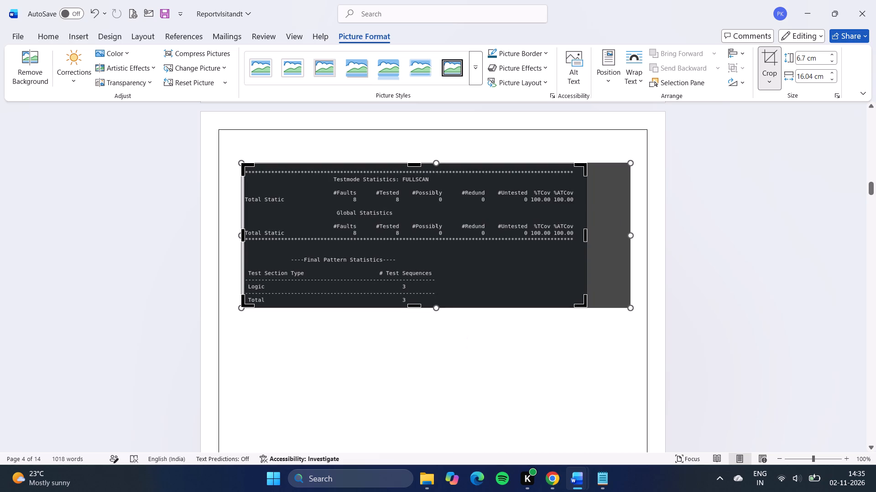
click(487, 346)
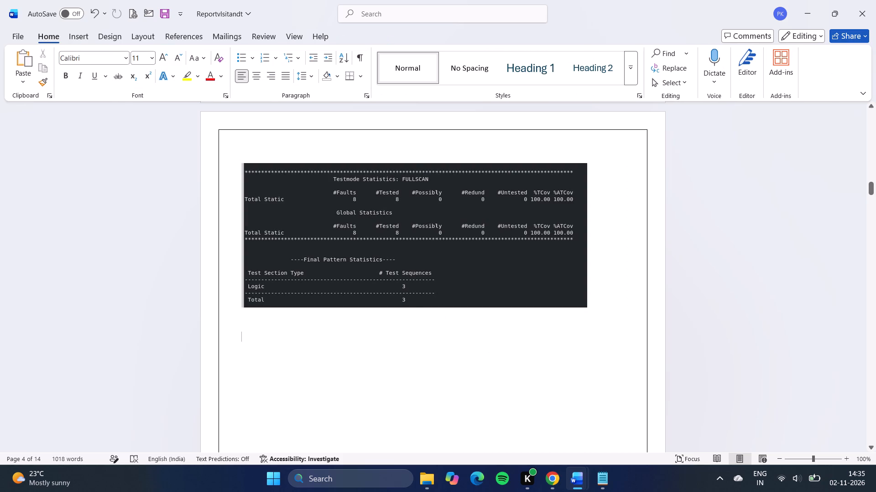
Stretch the FULLSCAN statistics picture taller and wider so it nearly spans the page's text width.
click(404, 250)
drag(417, 164, 415, 143)
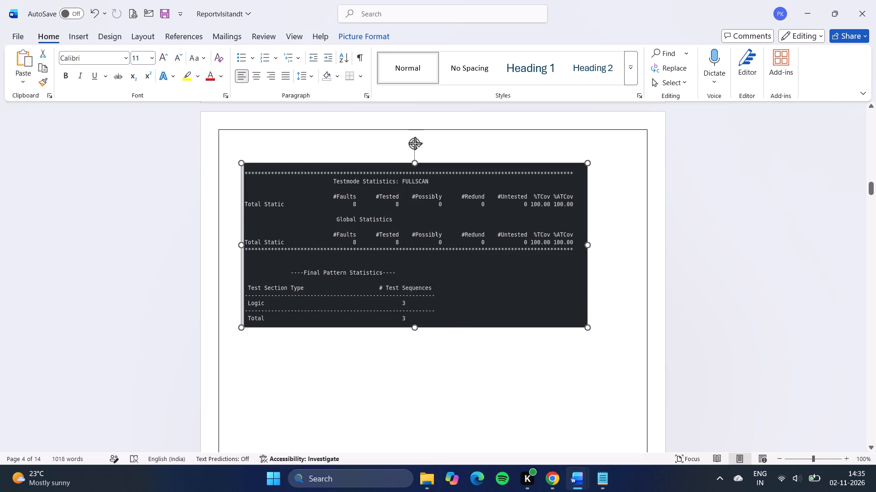
drag(415, 143, 415, 142)
drag(587, 245, 617, 243)
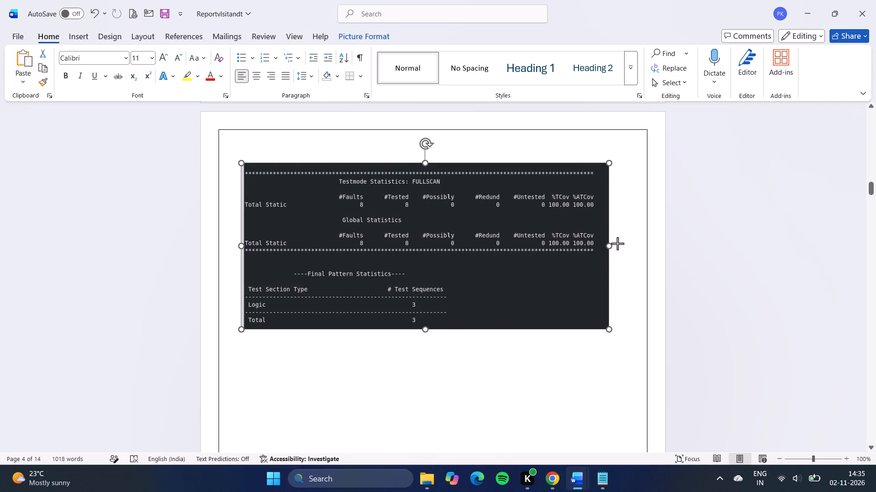
drag(617, 243, 624, 245)
Delete the surplus blank lines between the statistics picture and the "Results before Fault reduction" heading.
click(453, 390)
scroll(453, 390, down, 1)
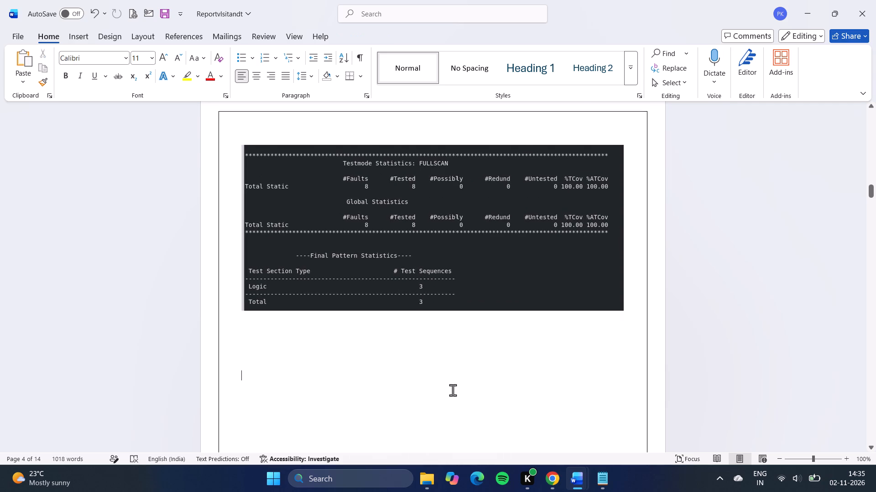
scroll(453, 390, down, 1)
key(BackSpace)
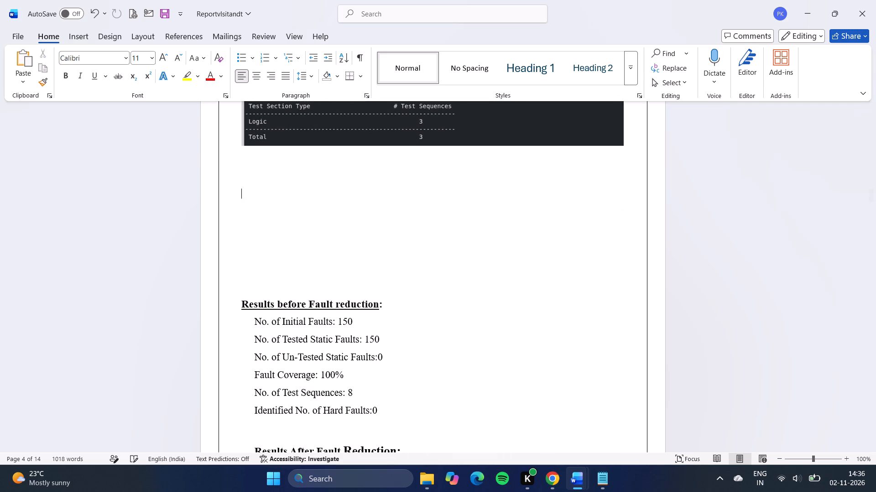
key(Down)
key(BackSpace)
key(BackSpace)
key(Down)
key(BackSpace)
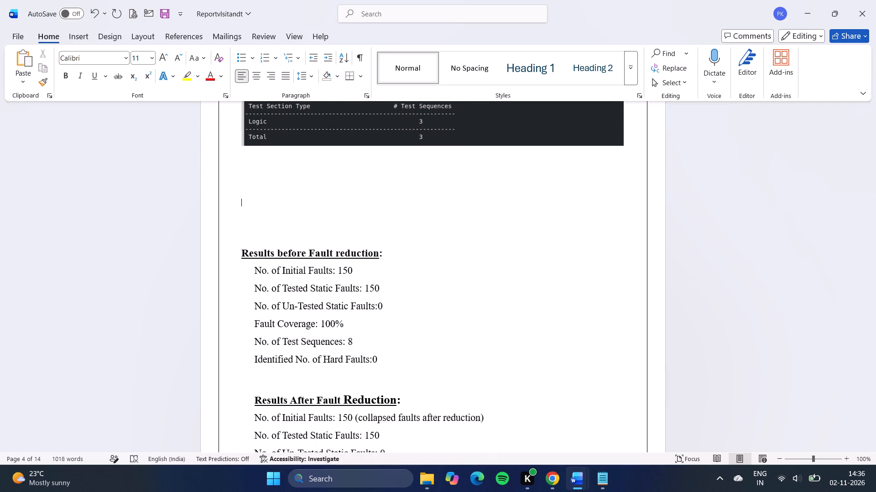
key(BackSpace)
key(Down)
key(BackSpace)
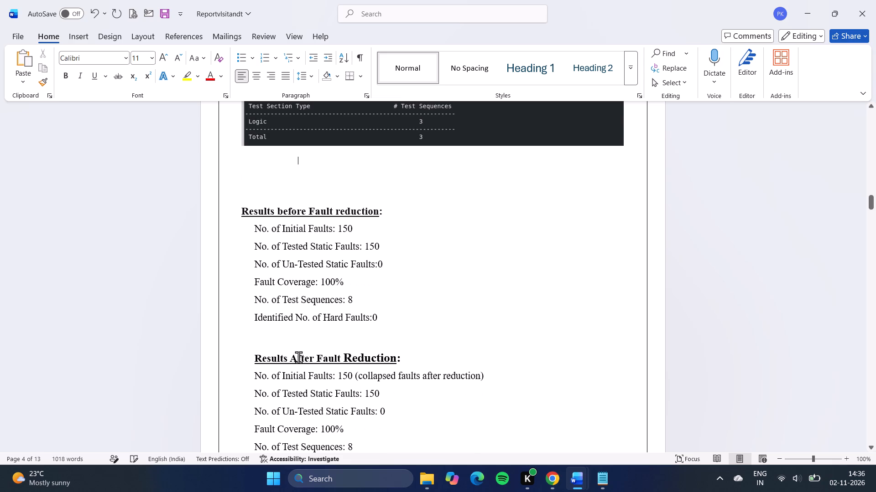
Delete the bold italic line between the BENCH code and the OUTPUT heading on page 3, closing up the gap.
scroll(298, 357, up, 2)
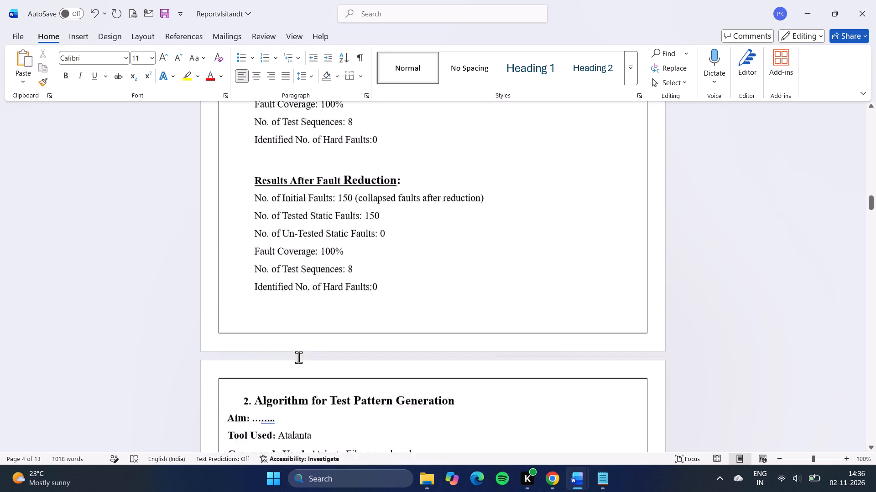
scroll(298, 357, up, 1)
drag(406, 403, 245, 402)
key(BackSpace)
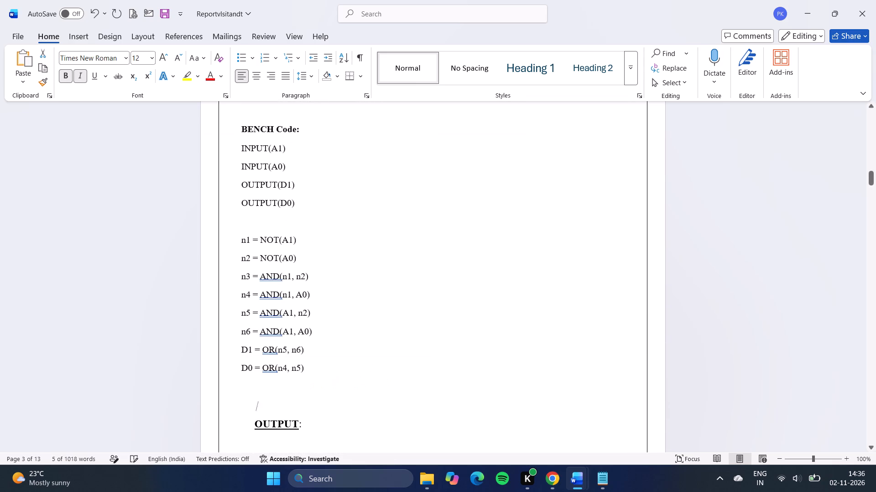
key(BackSpace)
Make the "Verilog Code:" heading below the Commands Used list bold.
scroll(286, 425, down, 1)
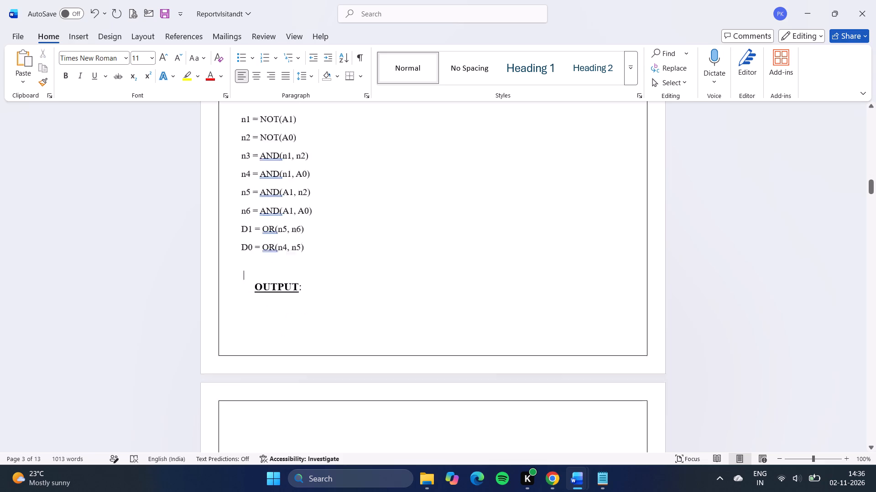
scroll(286, 425, up, 1)
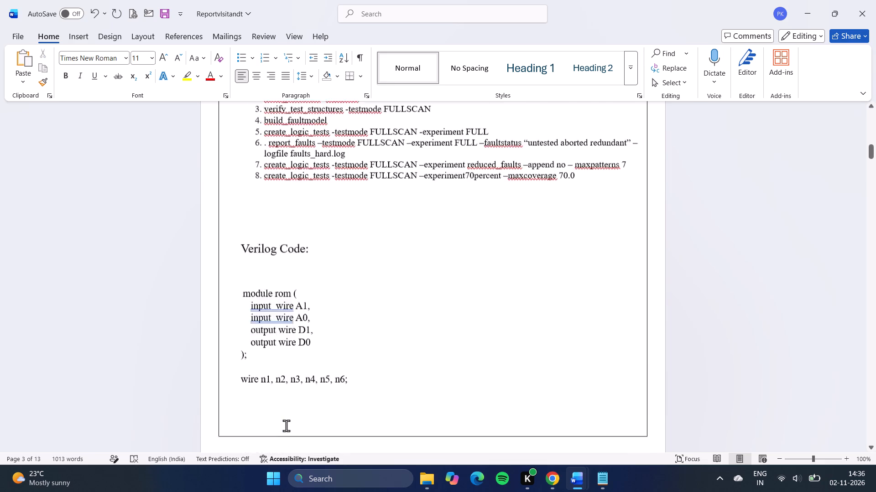
scroll(286, 425, up, 1)
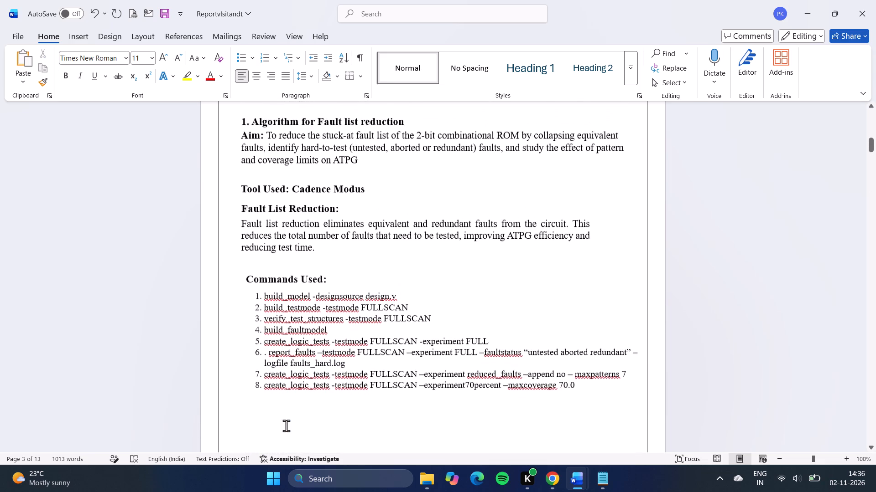
scroll(286, 425, up, 1)
drag(242, 393, 313, 401)
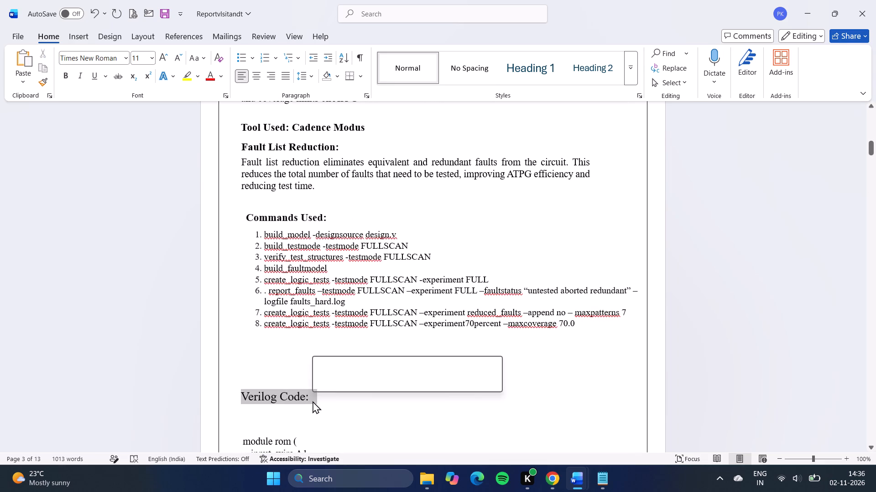
click(321, 383)
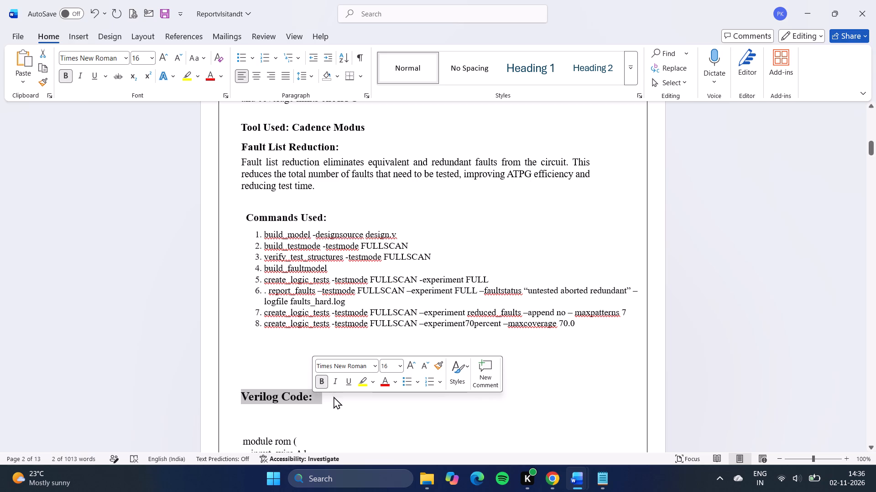
Set the font size of the "BENCH Code:" heading to 13.
scroll(297, 410, down, 1)
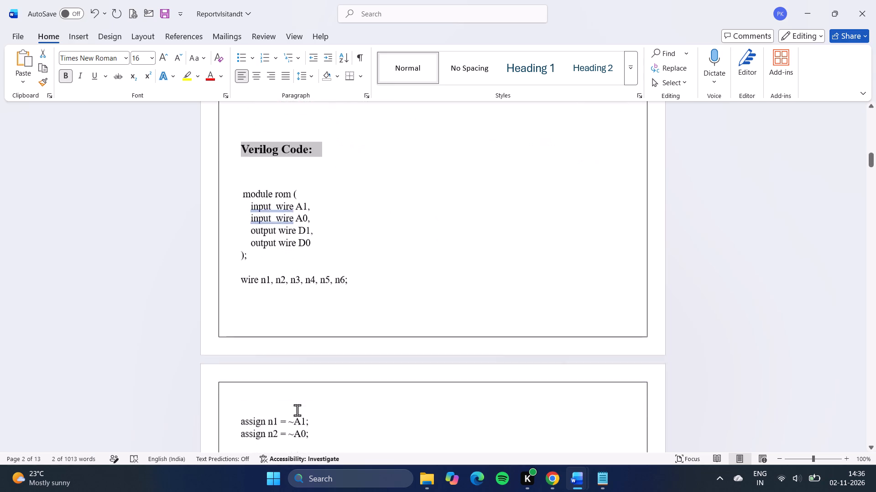
scroll(297, 410, down, 1)
drag(246, 372, 303, 374)
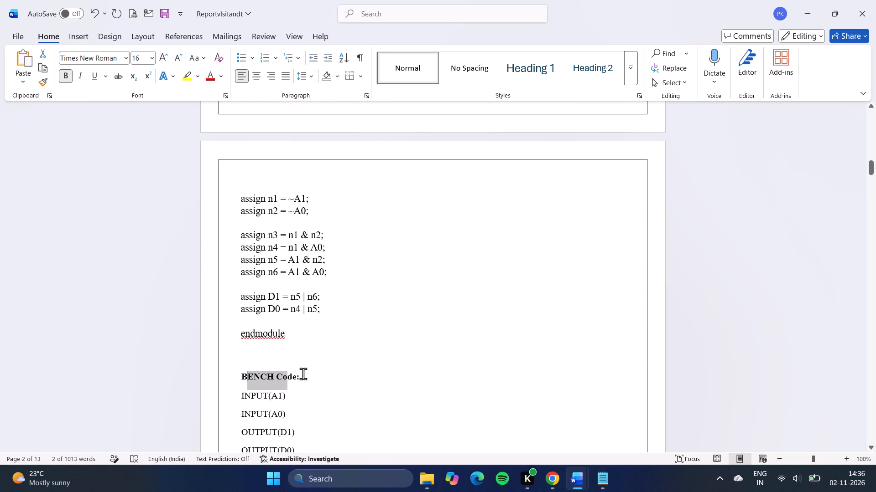
drag(303, 374, 322, 376)
click(396, 343)
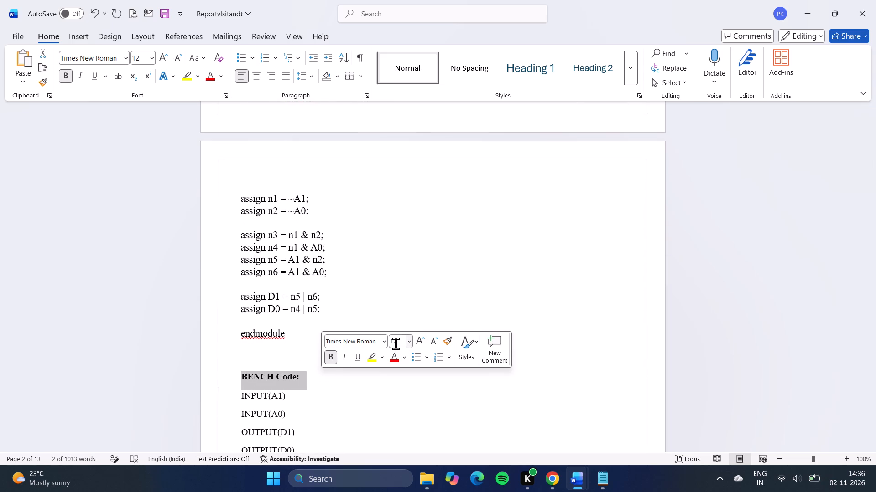
key(BackSpace)
text(13)
key(Return)
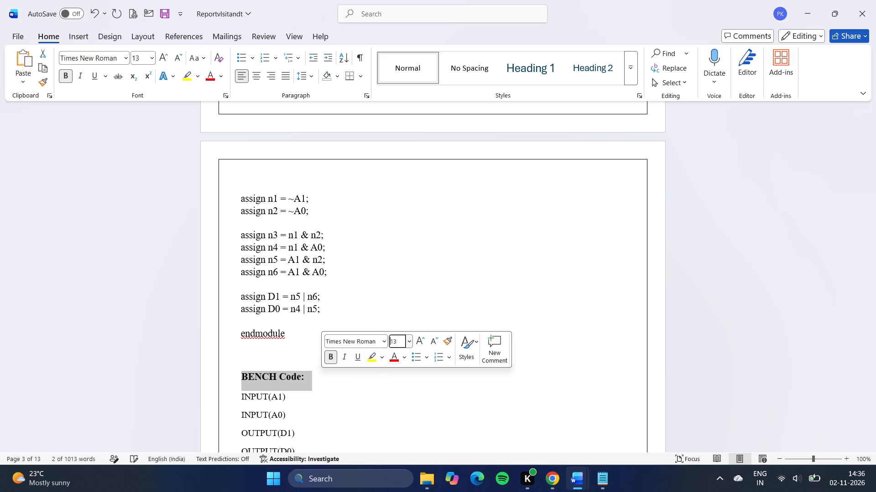
click(346, 392)
Review the report from the BENCH code through the test pattern generation and fault simulation sections to the maxpatterns 5 experiment.
scroll(375, 392, down, 1)
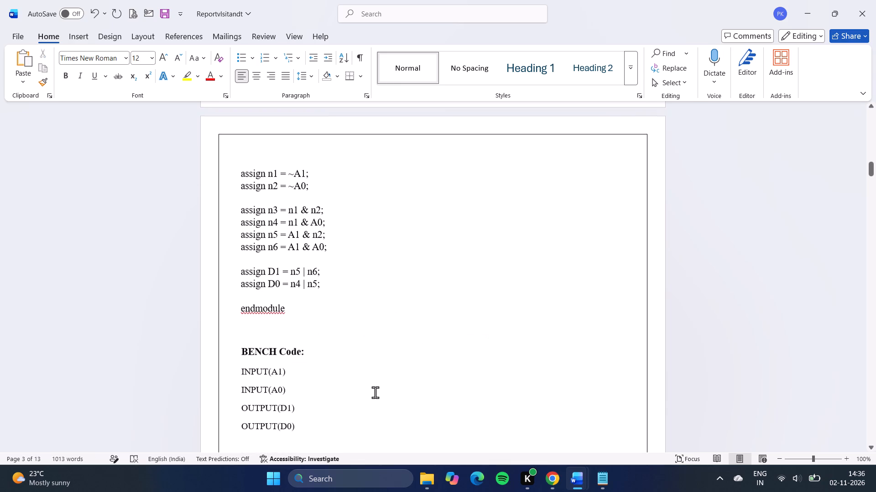
scroll(375, 392, down, 1)
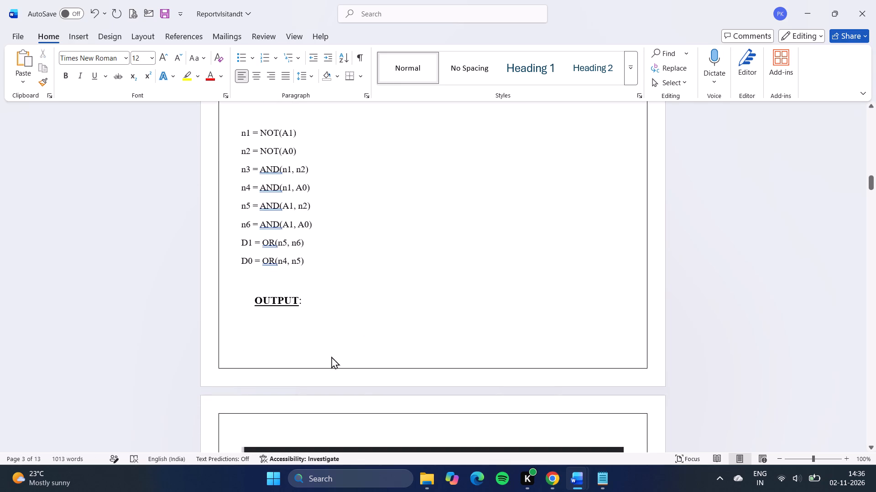
scroll(365, 387, down, 1)
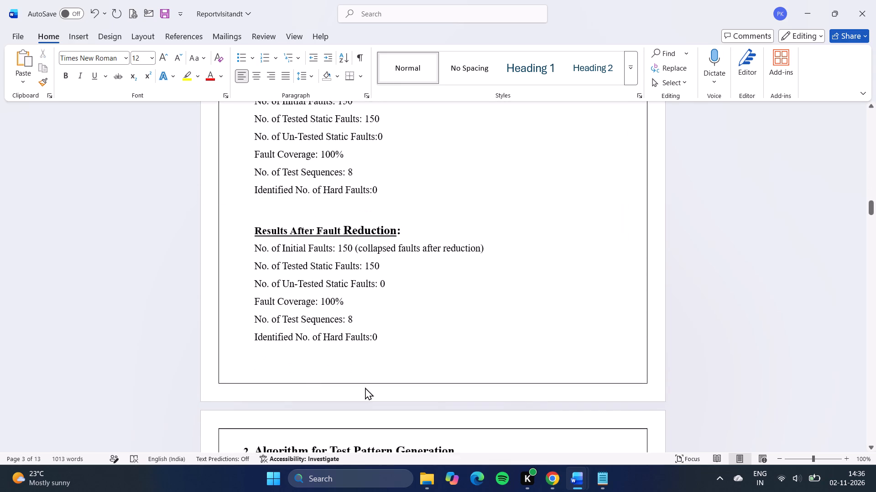
scroll(365, 387, down, 2)
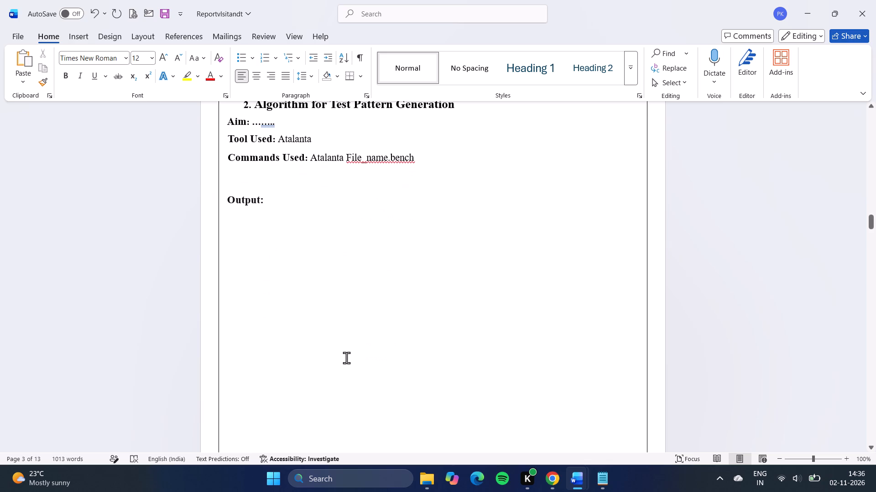
scroll(346, 358, down, 1)
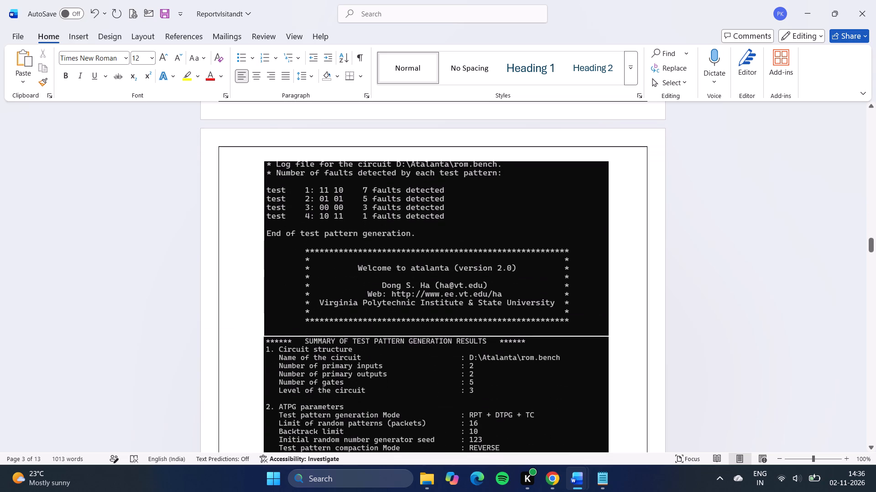
scroll(367, 311, down, 1)
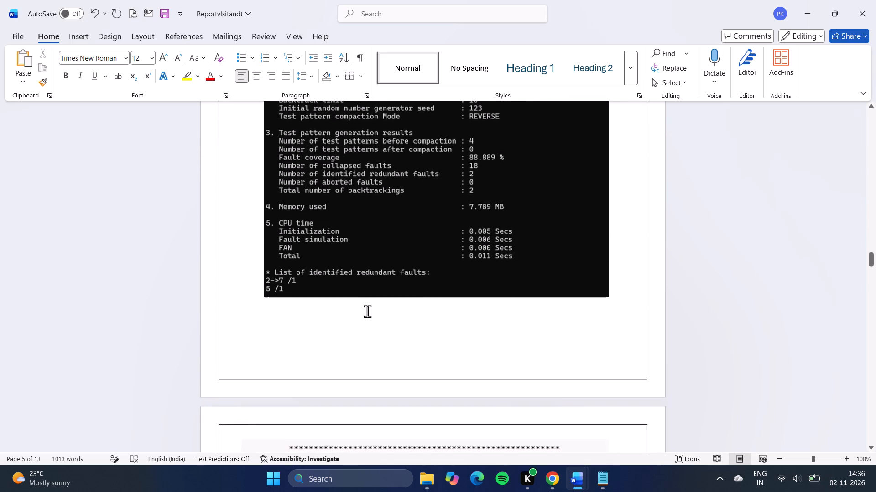
scroll(367, 311, down, 1)
scroll(392, 275, down, 1)
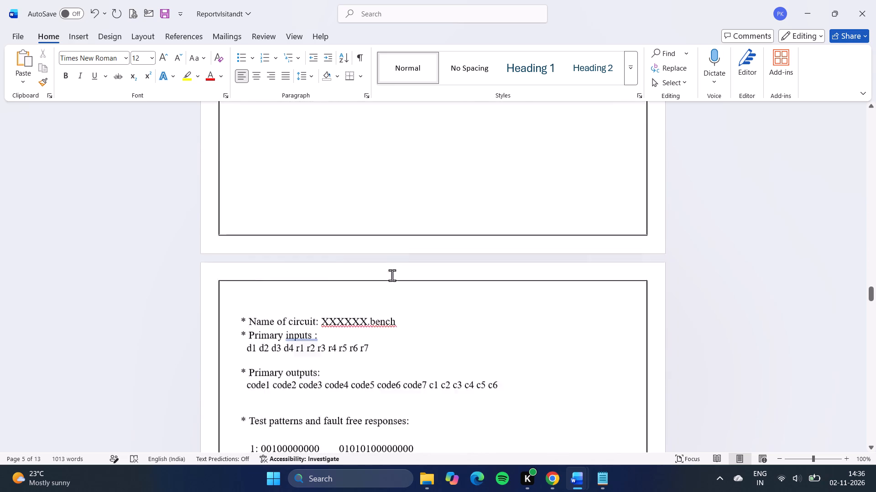
scroll(392, 275, down, 2)
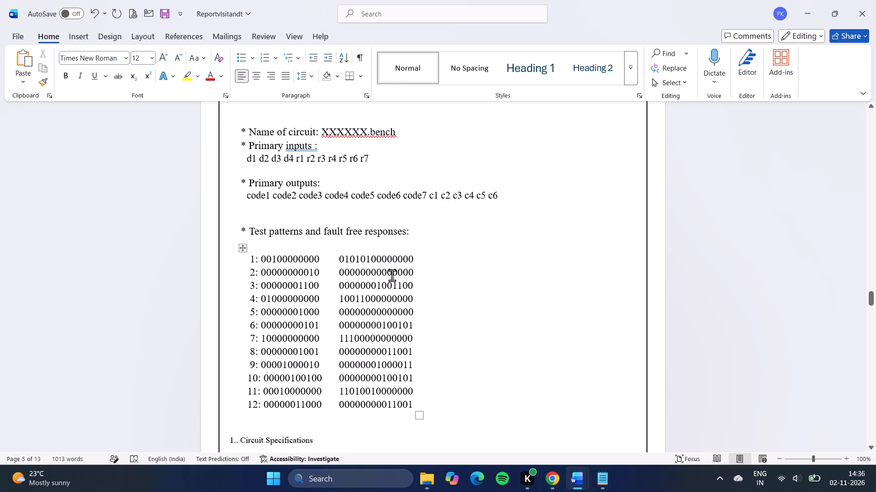
scroll(392, 275, down, 2)
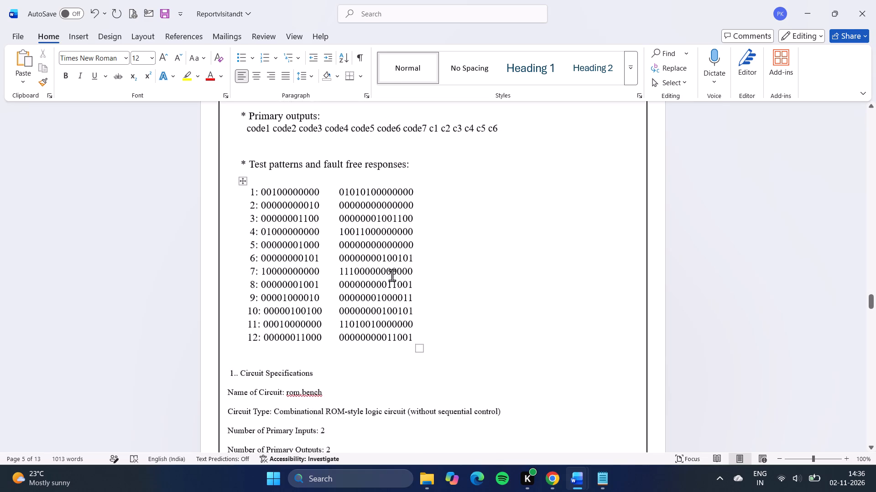
scroll(392, 275, down, 2)
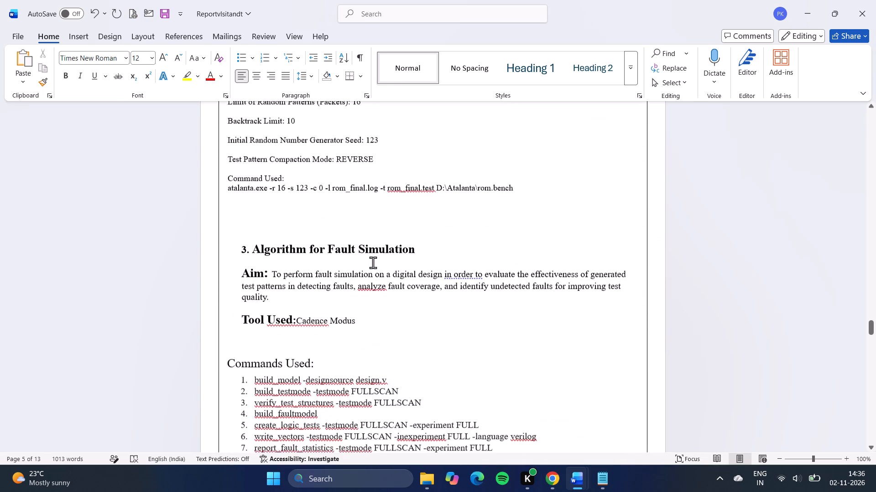
scroll(373, 262, down, 1)
scroll(268, 222, down, 1)
scroll(423, 383, down, 1)
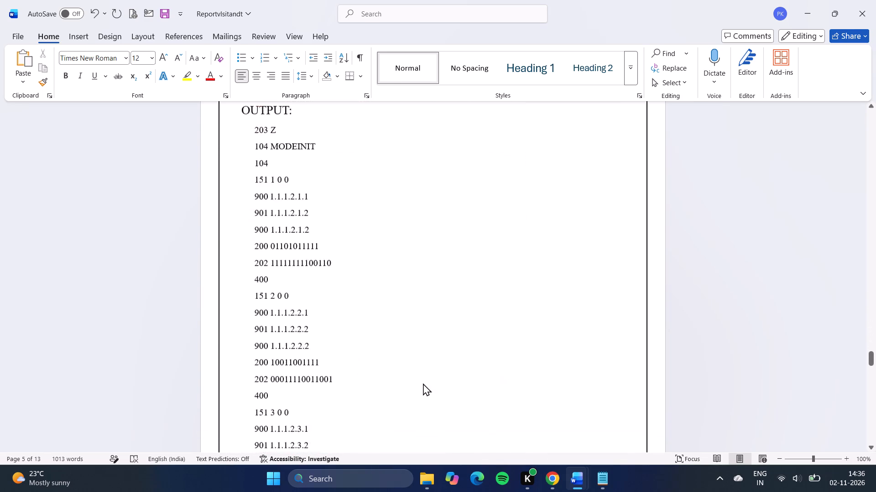
scroll(423, 383, down, 3)
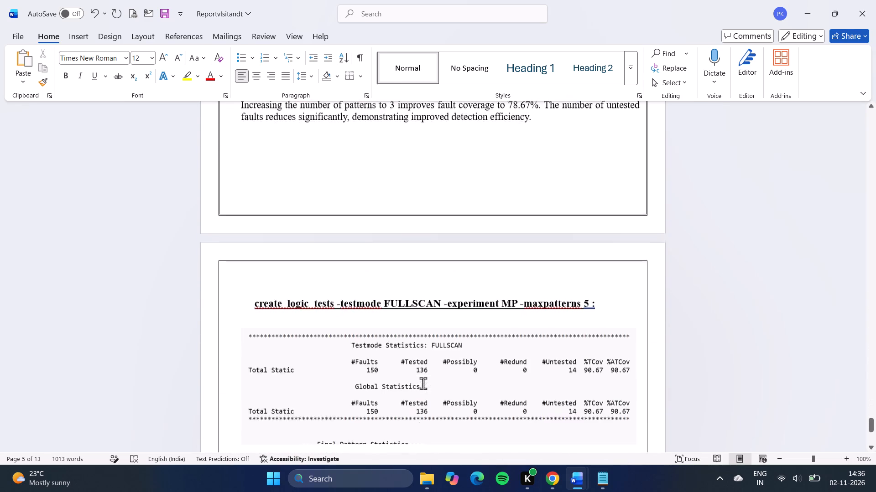
Review the maxpatterns 5 experiment results, the experiment comparison table and the closing Observation at the end of the report.
scroll(423, 383, down, 1)
scroll(553, 430, down, 1)
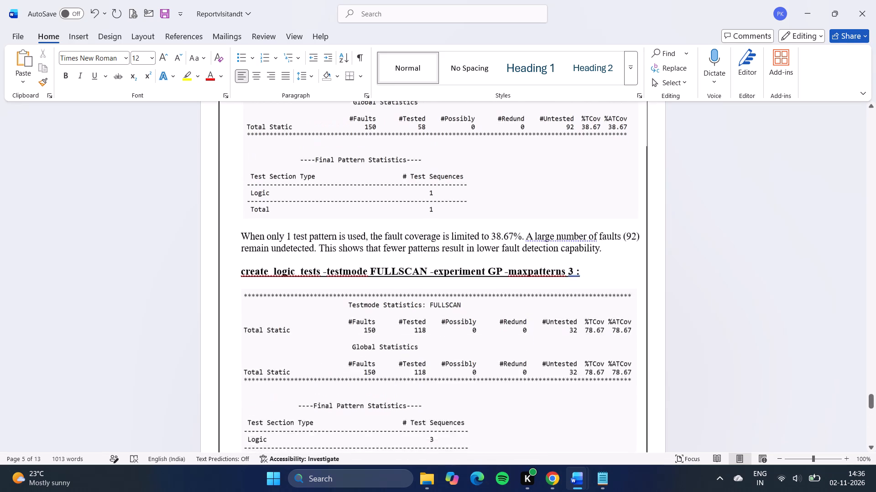
scroll(337, 405, down, 2)
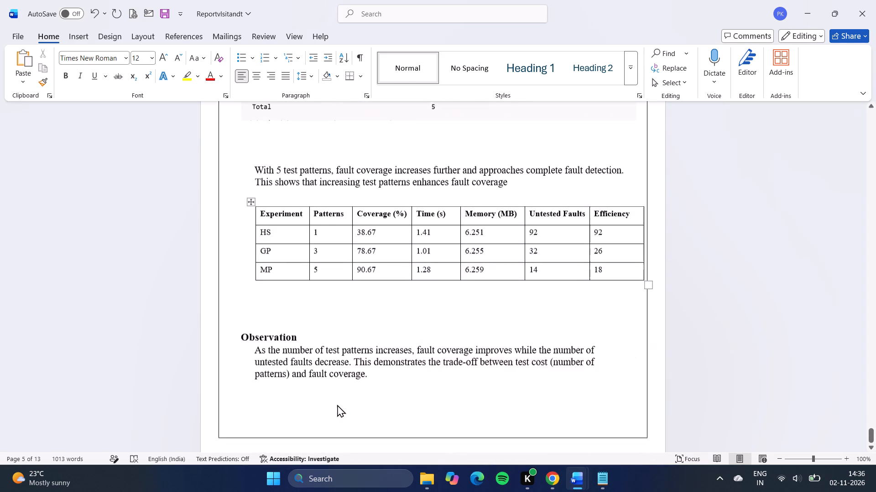
scroll(385, 411, down, 5)
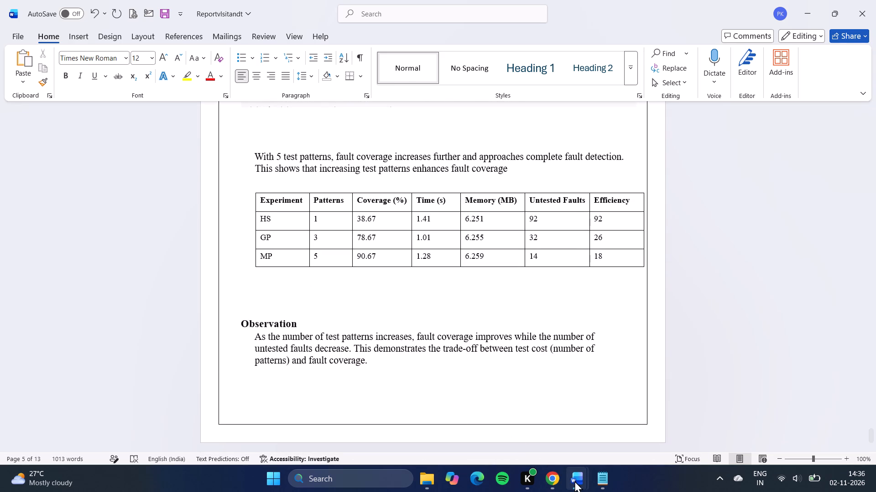
Switch to the ReportVTT document and review it from the title page through the fault list reduction code, output and results.
click(616, 418)
scroll(479, 358, down, 1)
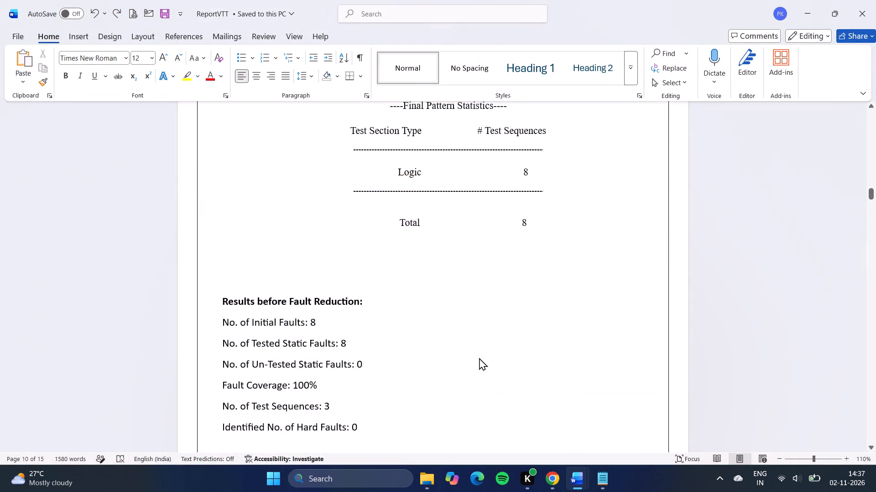
scroll(479, 358, down, 1)
scroll(479, 358, up, 2)
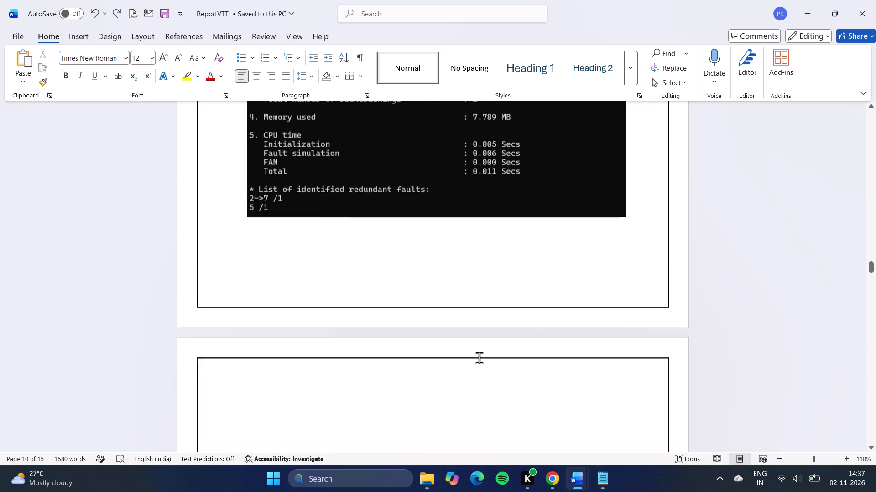
scroll(479, 358, up, 2)
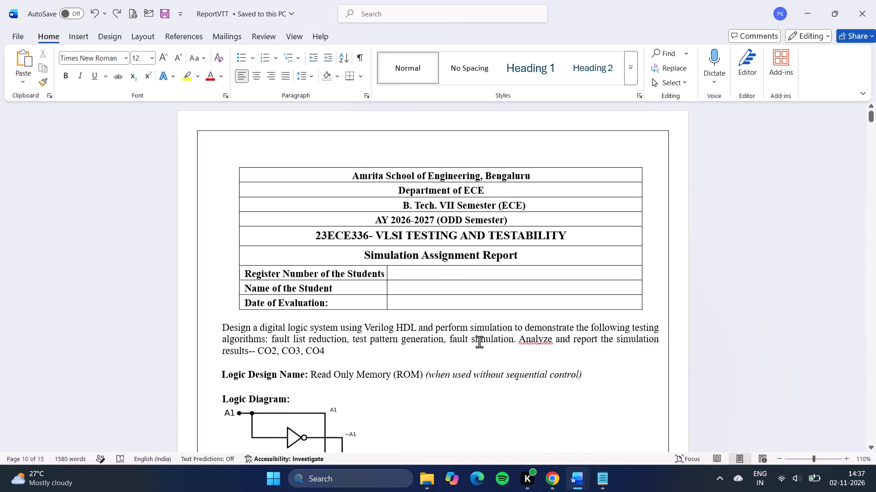
scroll(399, 368, down, 1)
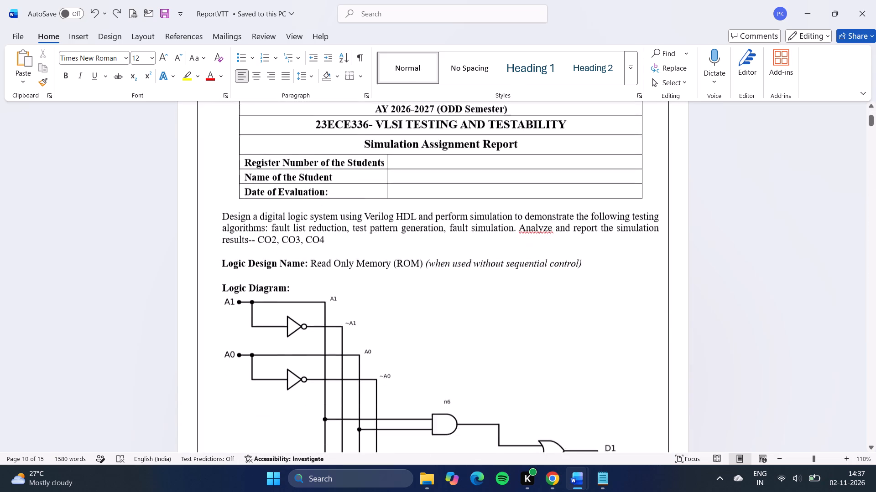
scroll(399, 368, down, 2)
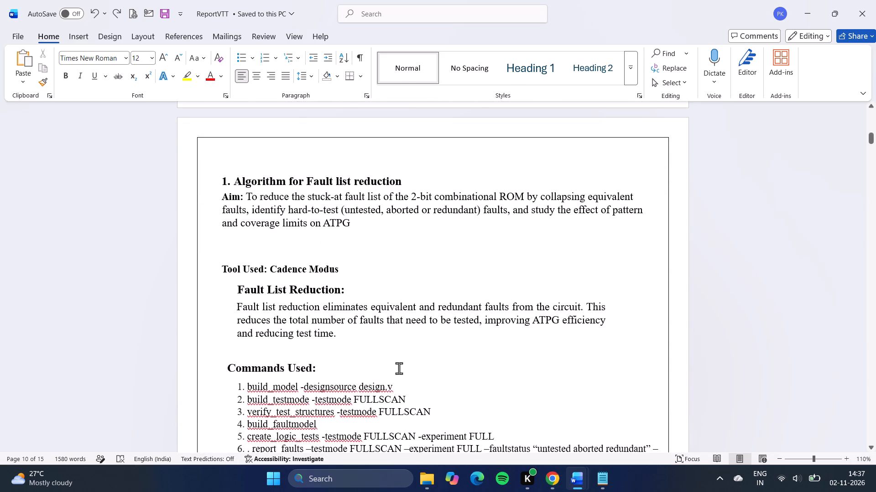
scroll(399, 368, down, 2)
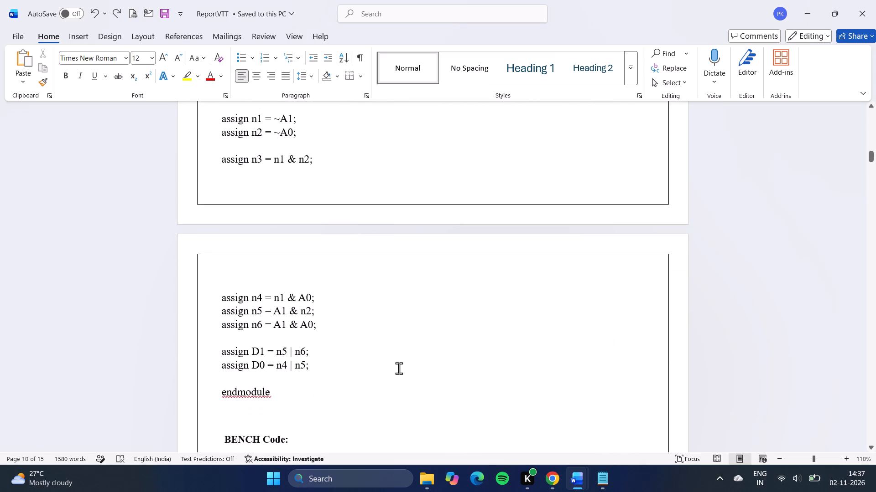
scroll(399, 368, down, 2)
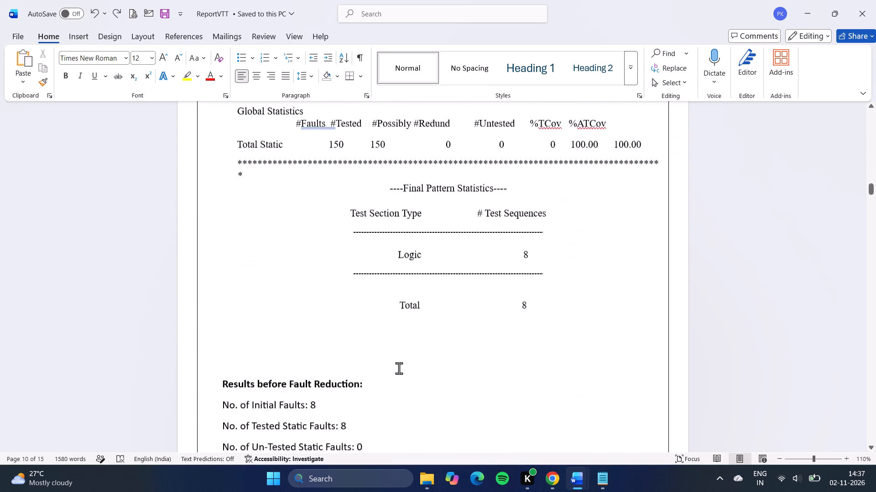
scroll(399, 368, down, 1)
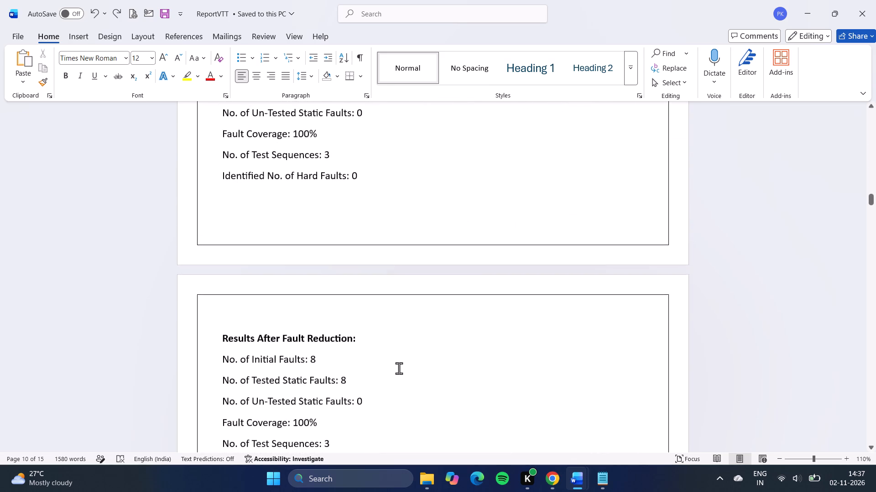
Delete the typed output text between the OUTPUT heading and the "Results before Fault Reduction:" heading.
scroll(399, 368, down, 1)
drag(546, 262, 245, 207)
key(BackSpace)
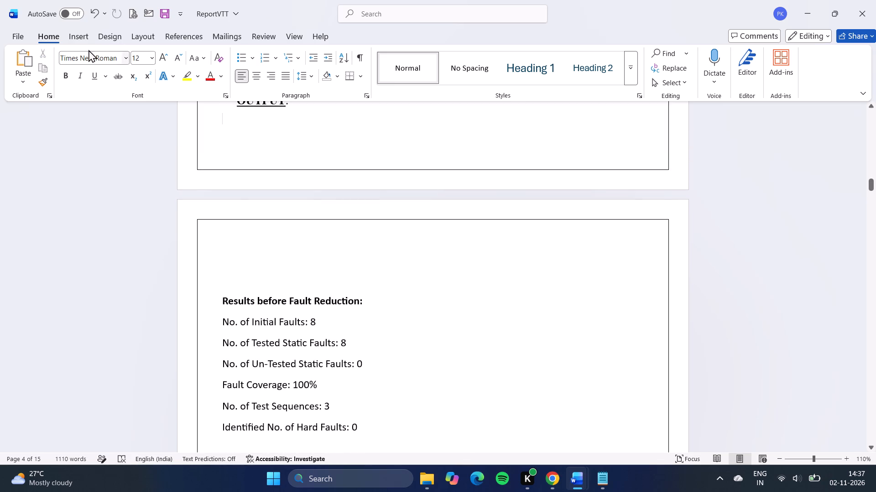
Insert the picture outputsensi from the Downloads folder below the OUTPUT heading.
click(77, 41)
click(123, 75)
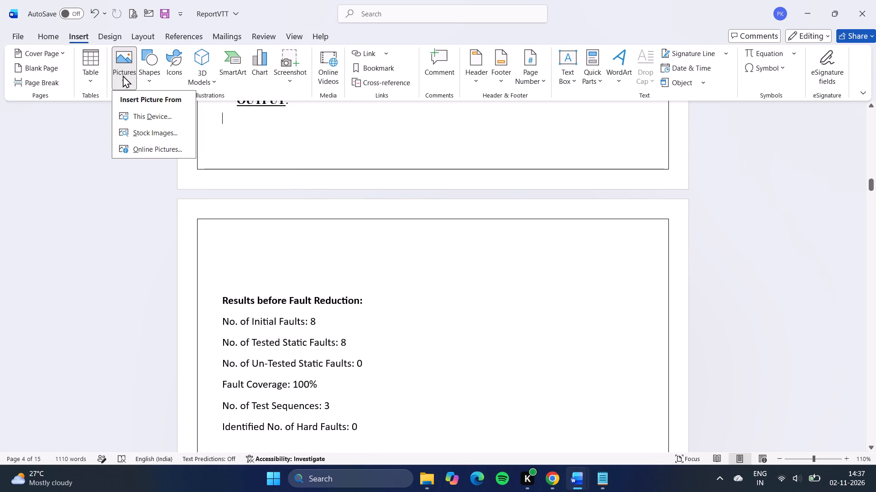
click(137, 110)
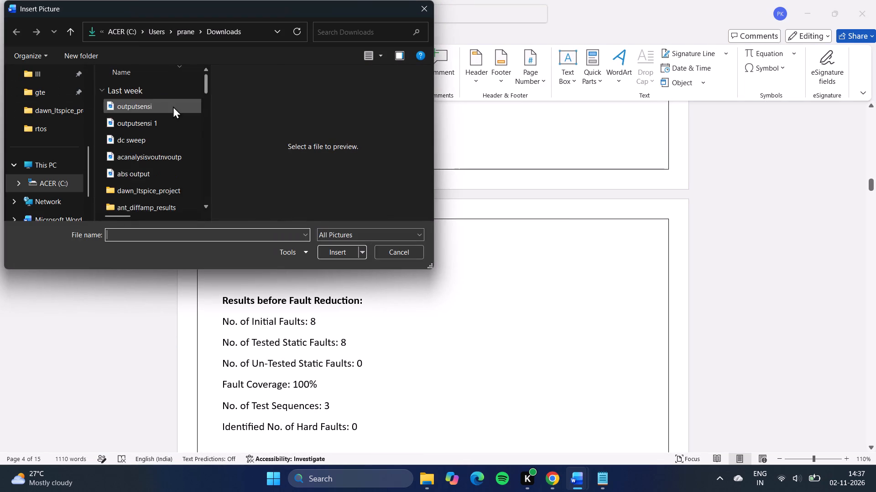
double_click(157, 108)
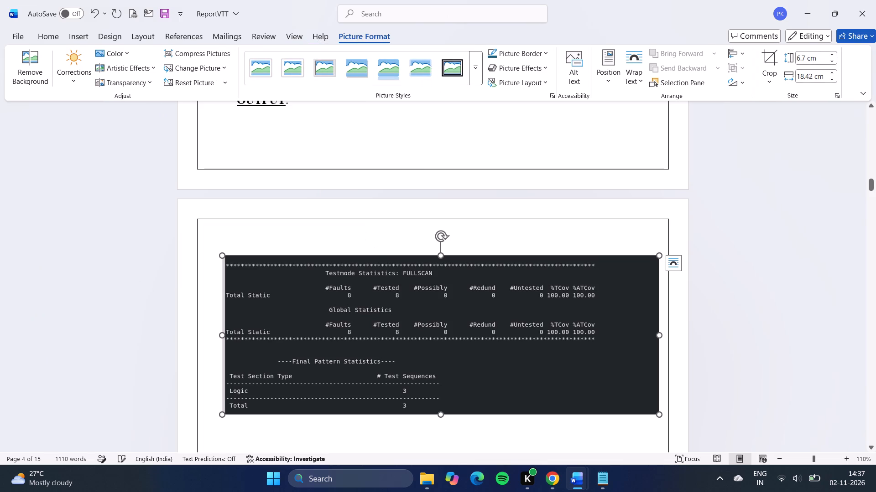
Crop the empty strip off the right side of the inserted statistics picture, leaving a width of about 16.1 cm.
scroll(401, 294, down, 1)
right_click(567, 285)
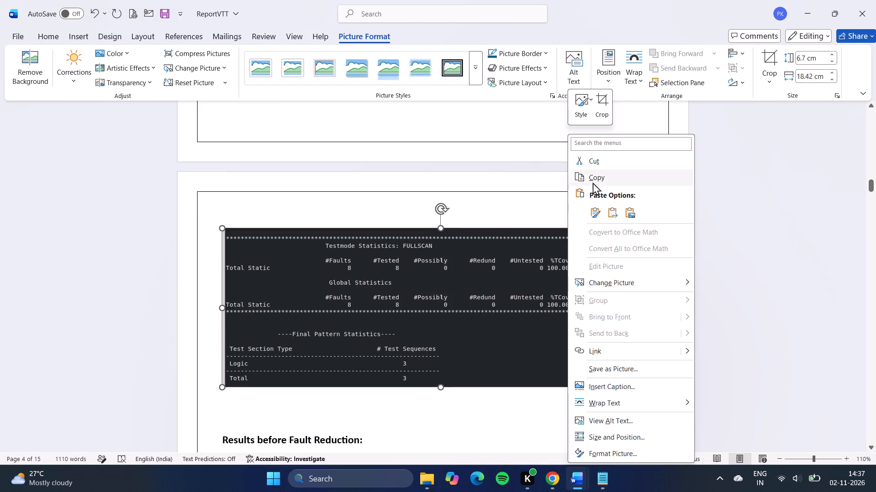
click(605, 91)
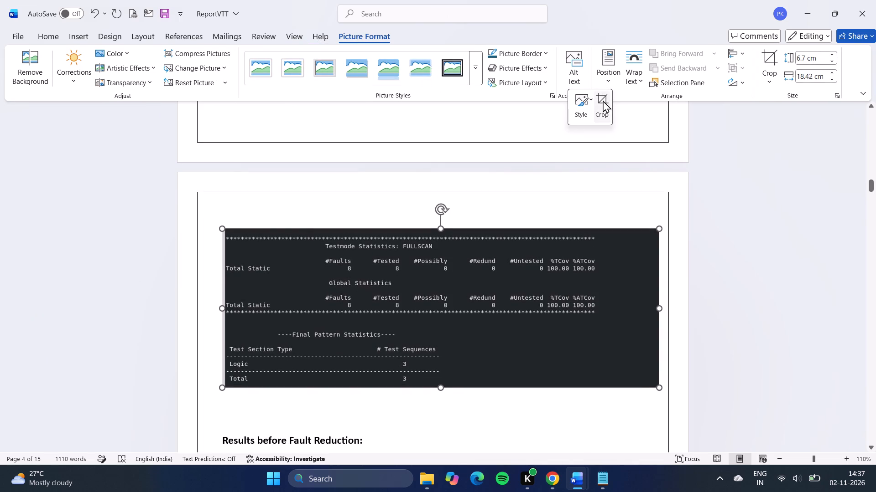
click(602, 103)
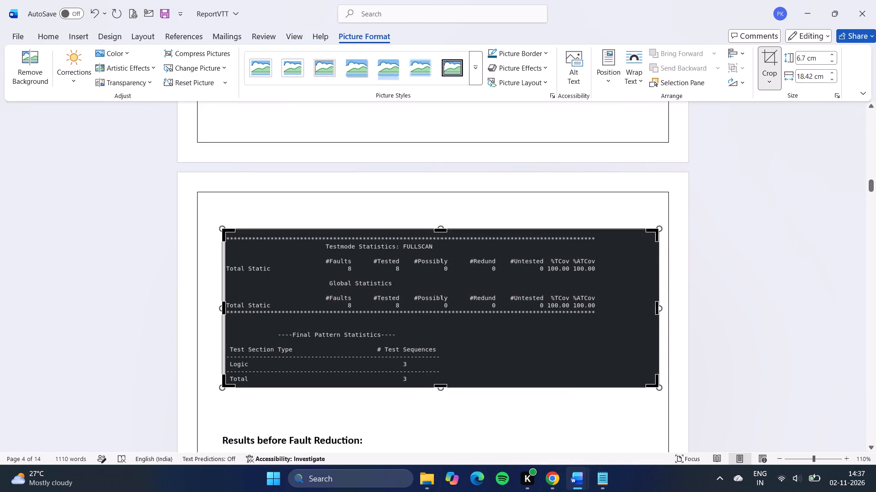
drag(657, 308, 612, 314)
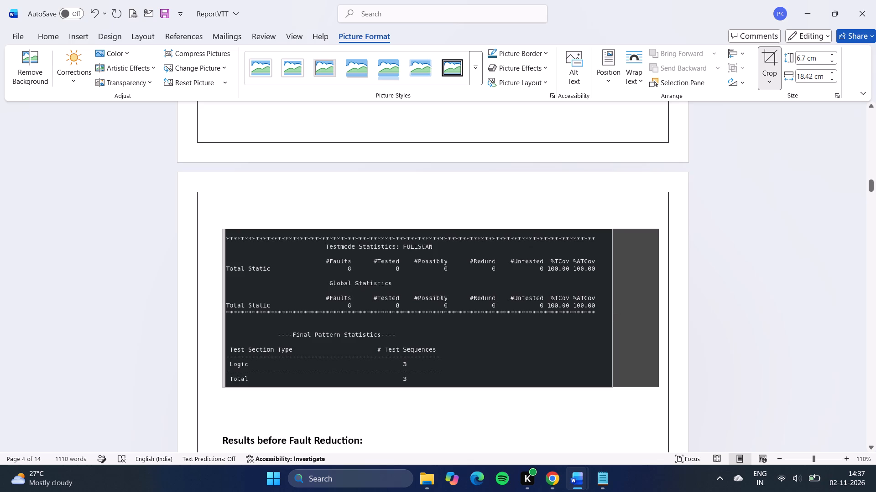
drag(612, 314, 604, 314)
click(621, 425)
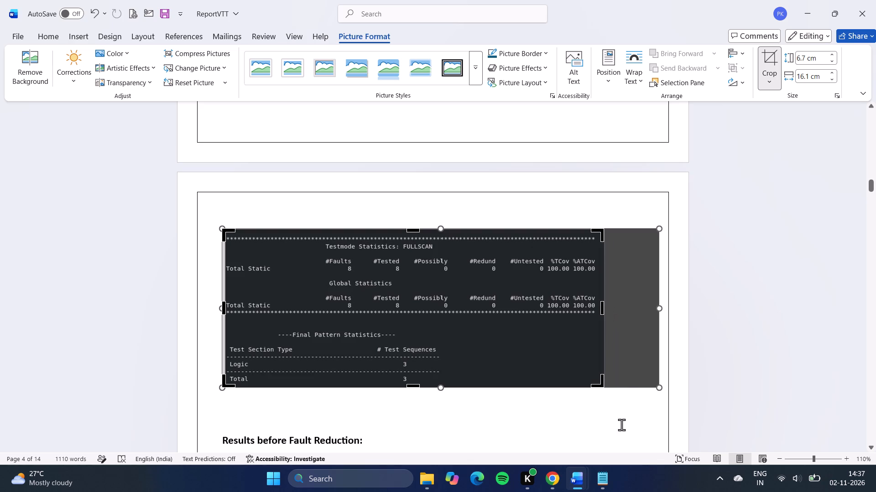
Stretch the cropped statistics picture wider towards the right page margin and make it slightly taller.
click(564, 296)
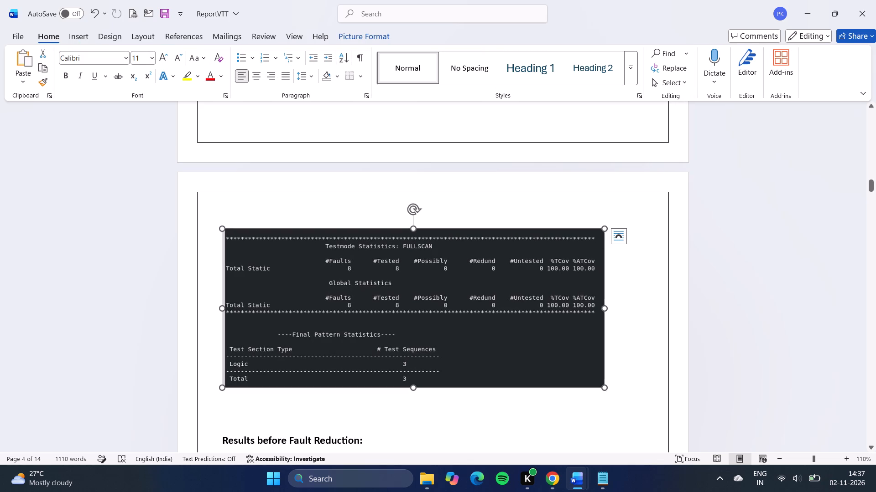
drag(602, 307, 634, 307)
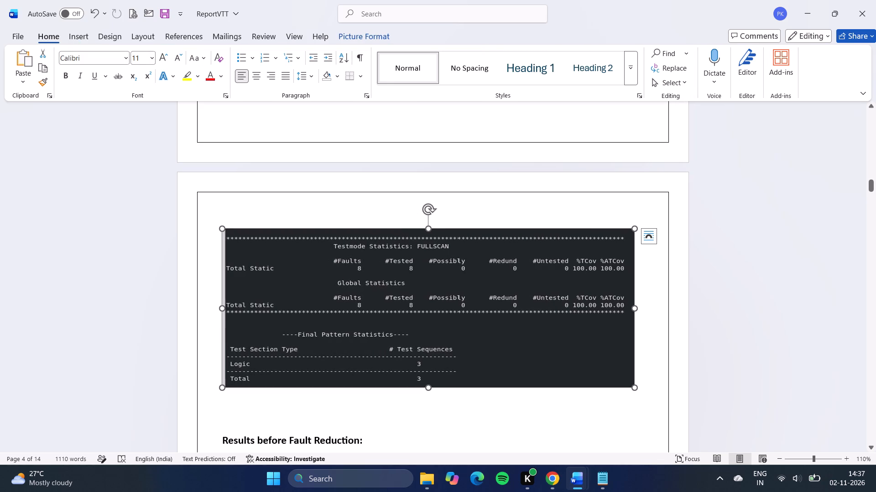
drag(426, 229, 424, 214)
Delete the bold italic line "This is the expected output…………." above the OUTPUT heading.
scroll(485, 239, up, 1)
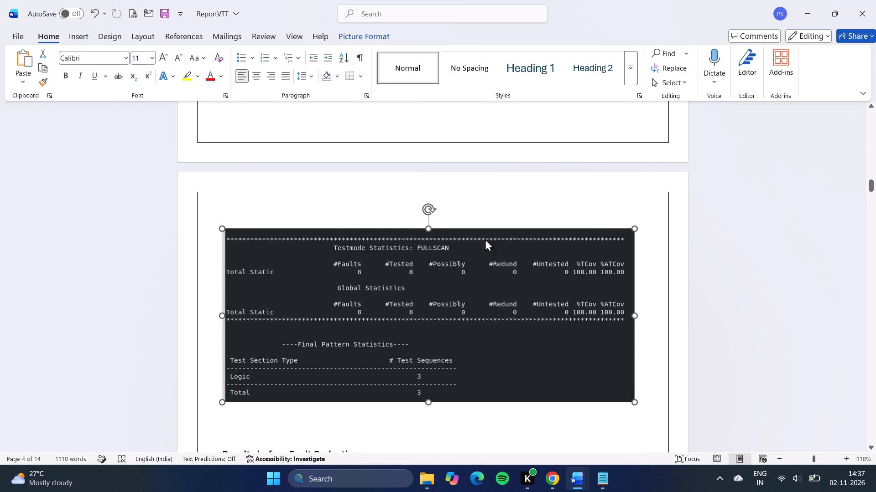
scroll(485, 239, up, 1)
drag(384, 199, 250, 192)
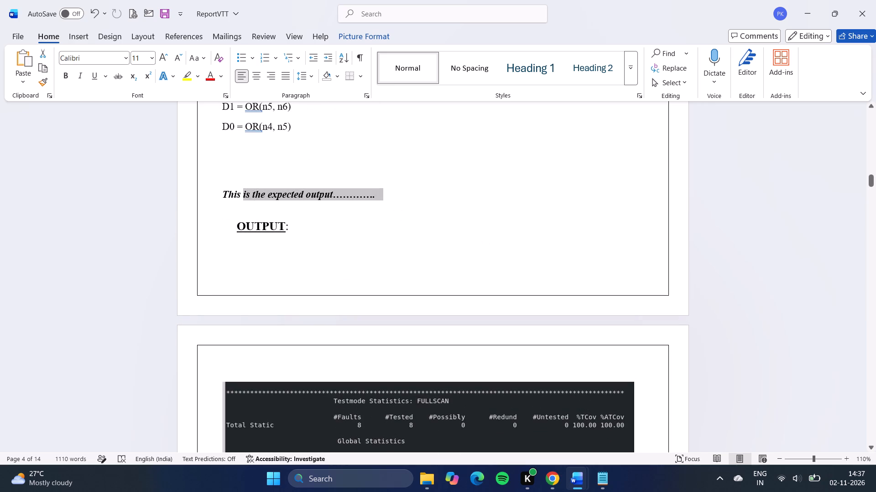
drag(250, 192, 221, 193)
key(BackSpace)
Review the test pattern generation section and the following pages up to the maxpatterns 1 experiment results for remaining template content.
scroll(301, 291, down, 1)
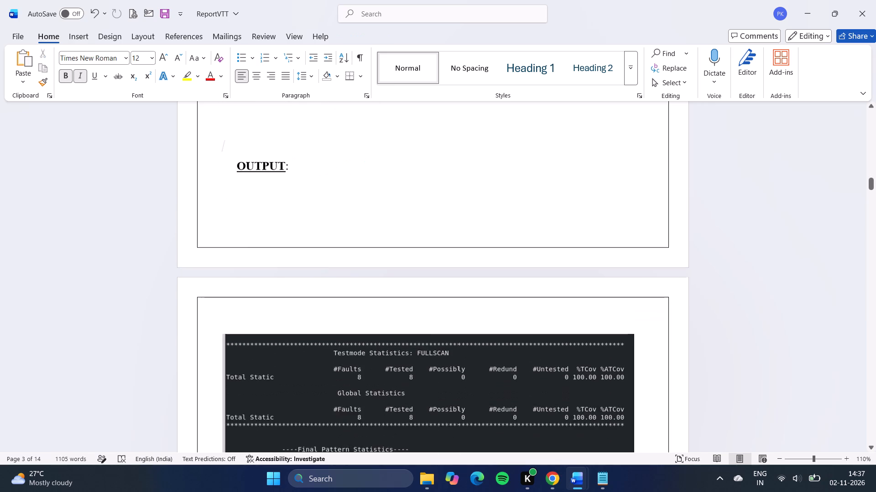
scroll(301, 291, down, 1)
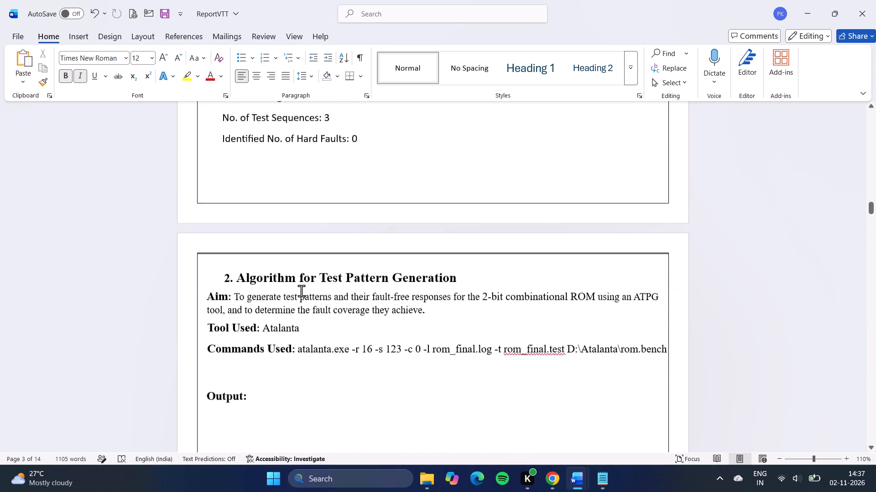
scroll(301, 291, down, 1)
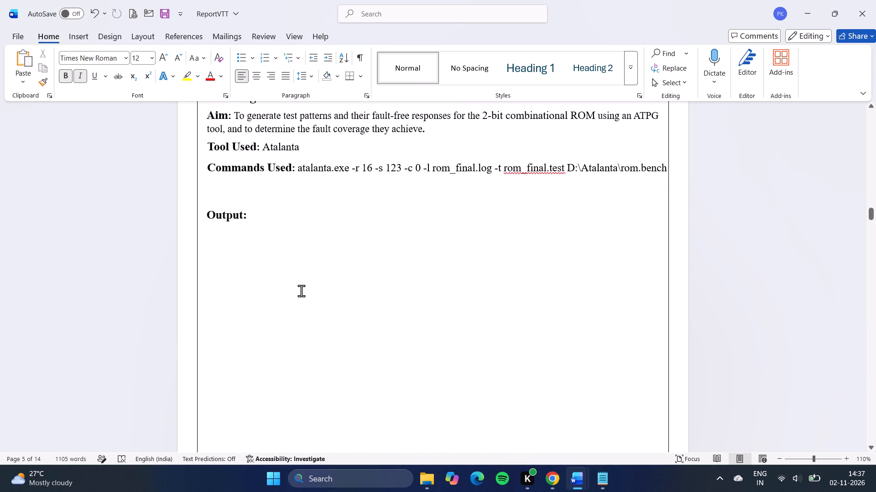
scroll(301, 291, down, 1)
scroll(349, 275, down, 1)
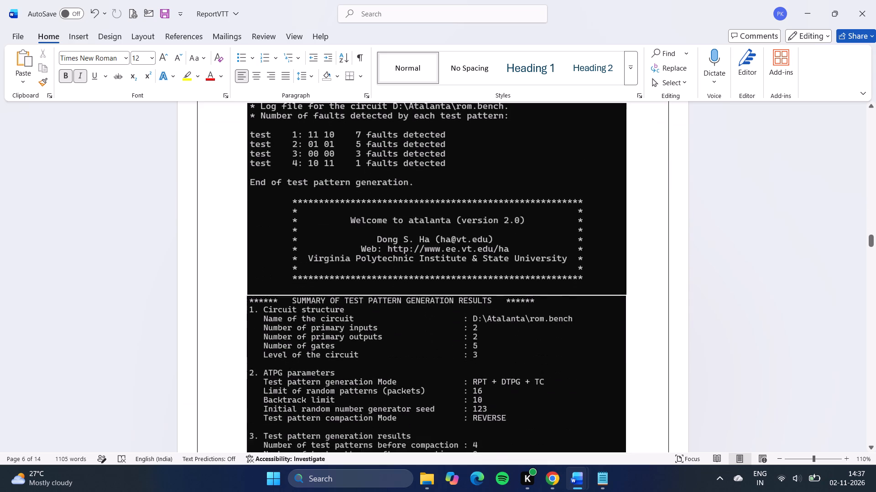
scroll(349, 275, down, 1)
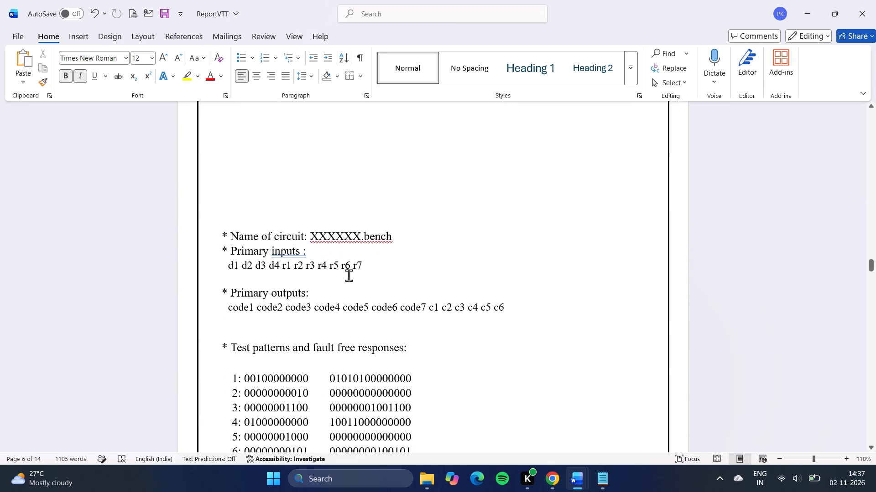
scroll(349, 275, down, 2)
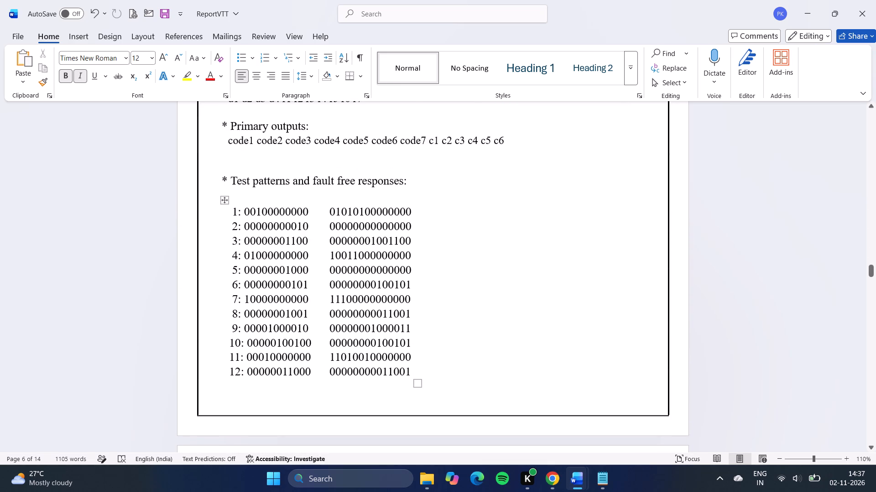
scroll(298, 253, down, 1)
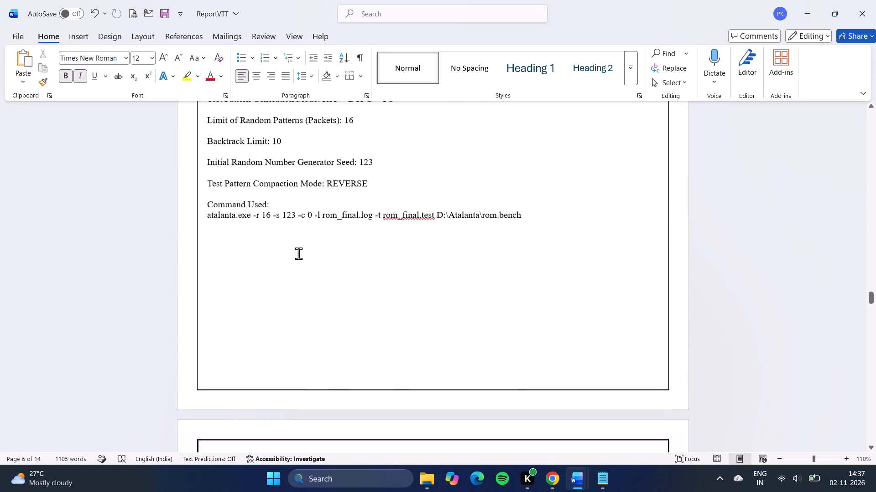
scroll(298, 253, down, 1)
scroll(326, 308, down, 1)
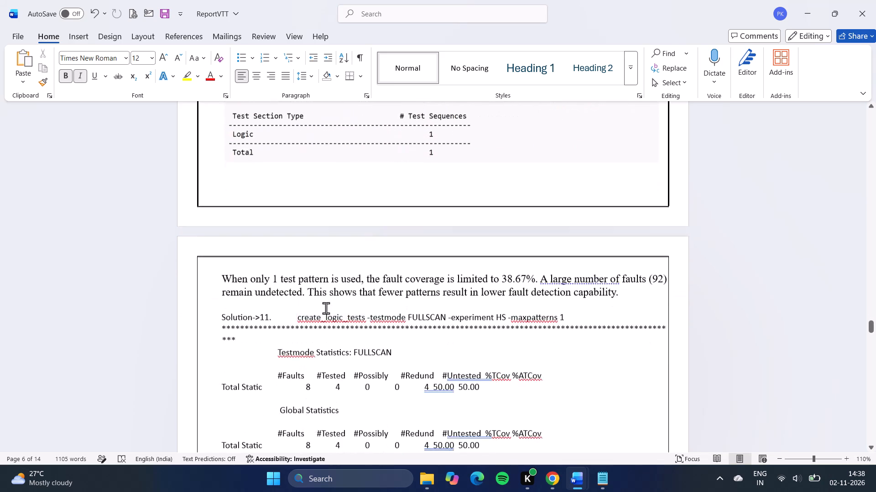
scroll(326, 308, down, 1)
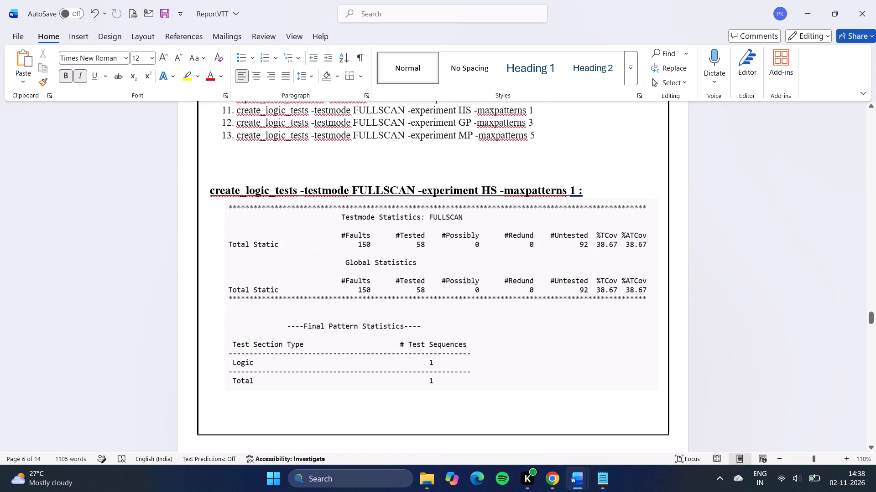
scroll(391, 343, down, 2)
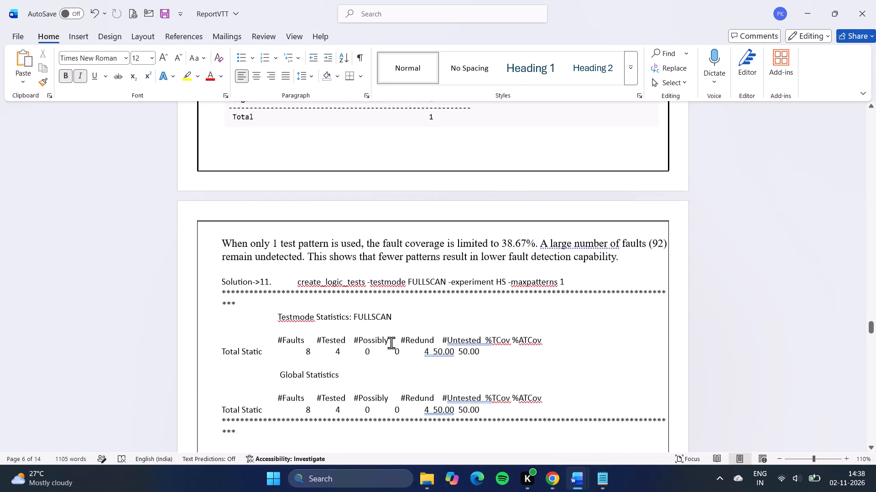
scroll(391, 343, down, 1)
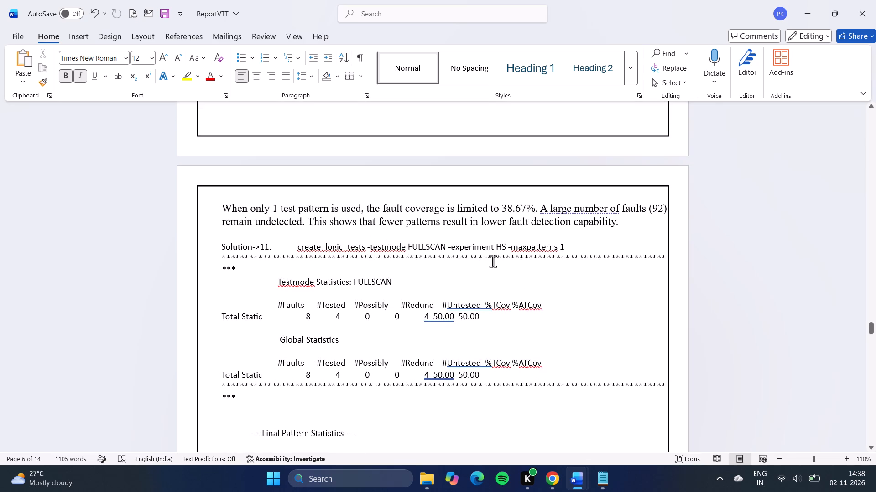
Review the maxpatterns 1, 3 and 5 experiment results, comparison table and closing Observation for leftover template solutions.
scroll(482, 254, down, 1)
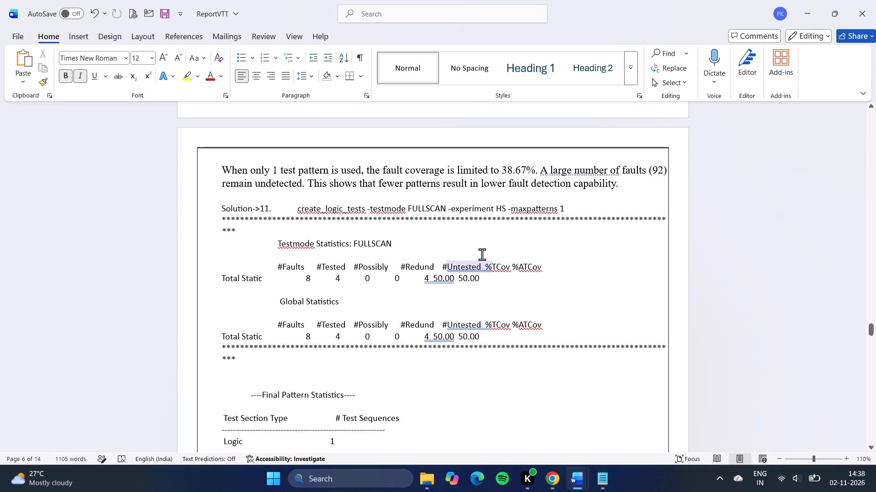
scroll(482, 254, down, 2)
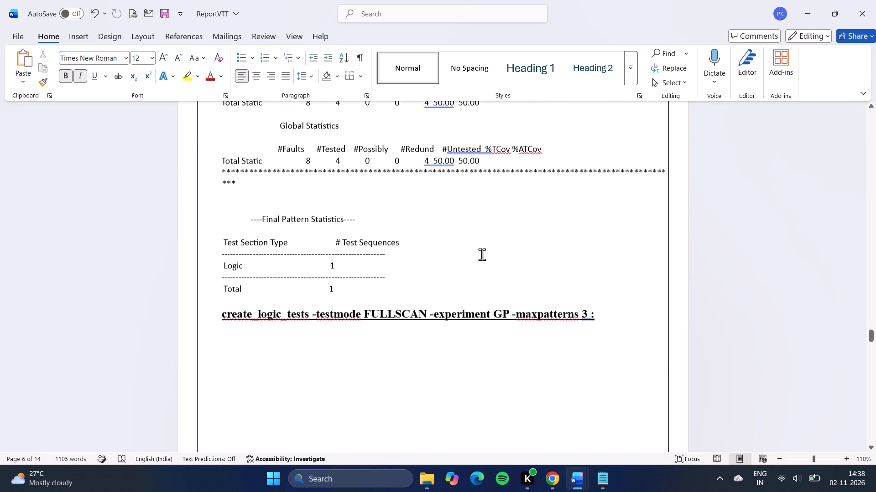
scroll(482, 254, down, 1)
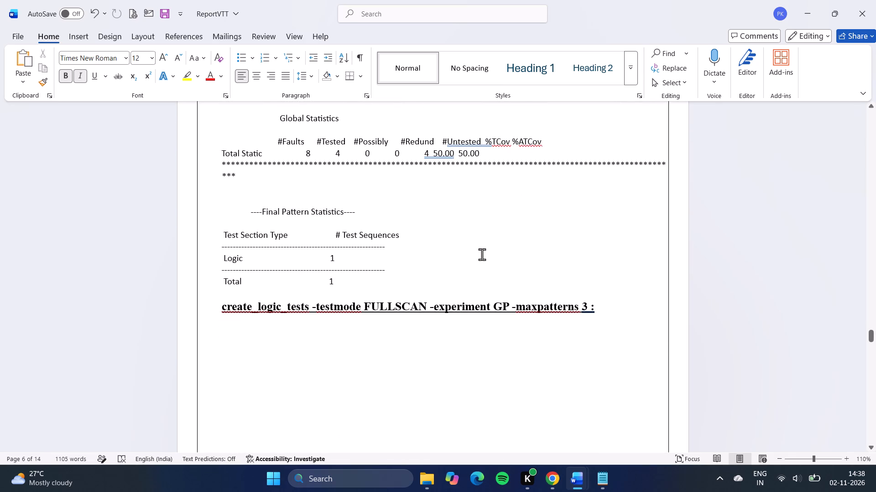
scroll(482, 254, down, 1)
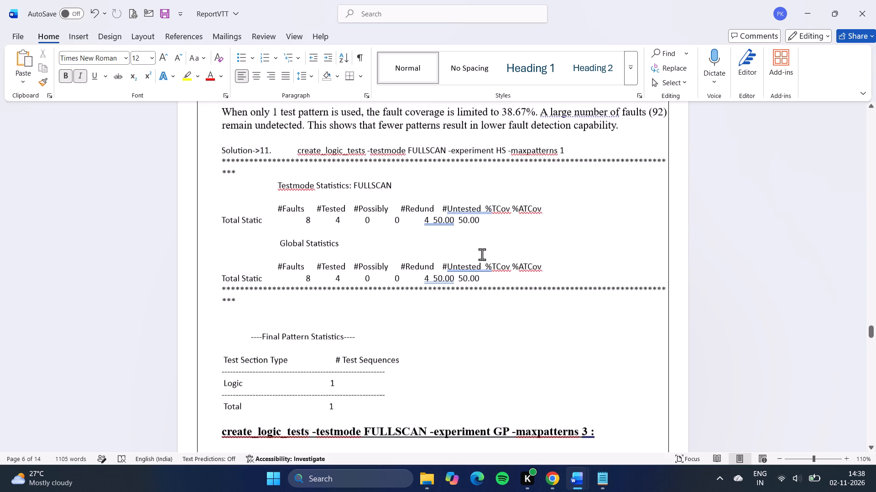
scroll(482, 254, down, 2)
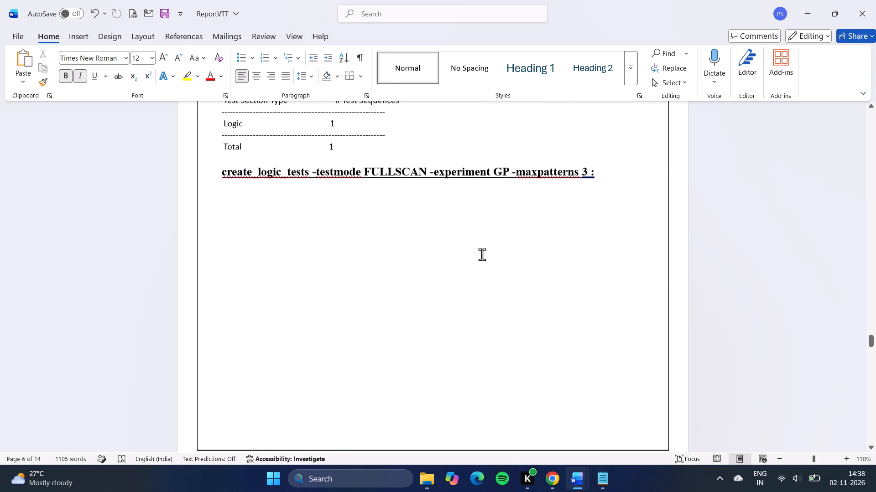
scroll(482, 254, down, 1)
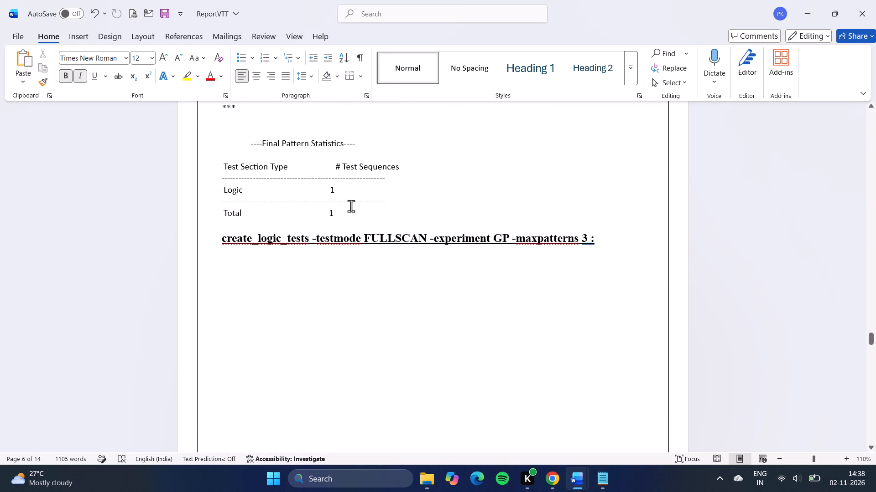
scroll(389, 216, down, 1)
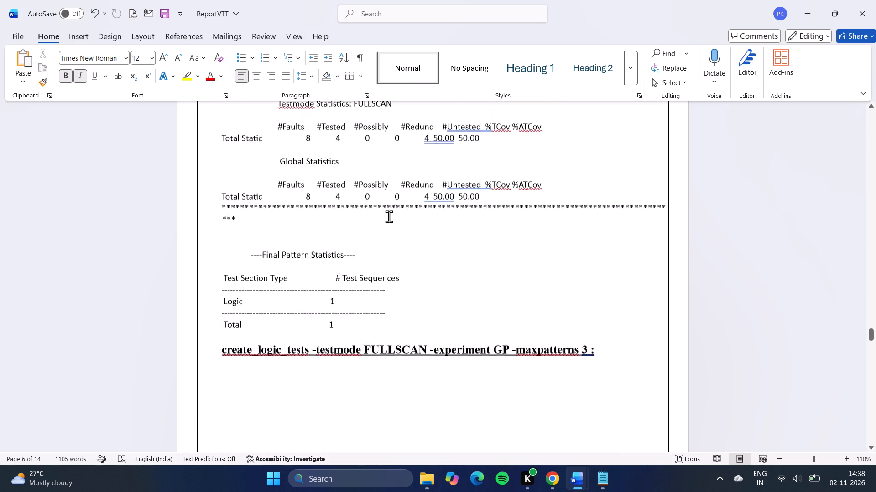
scroll(389, 216, down, 2)
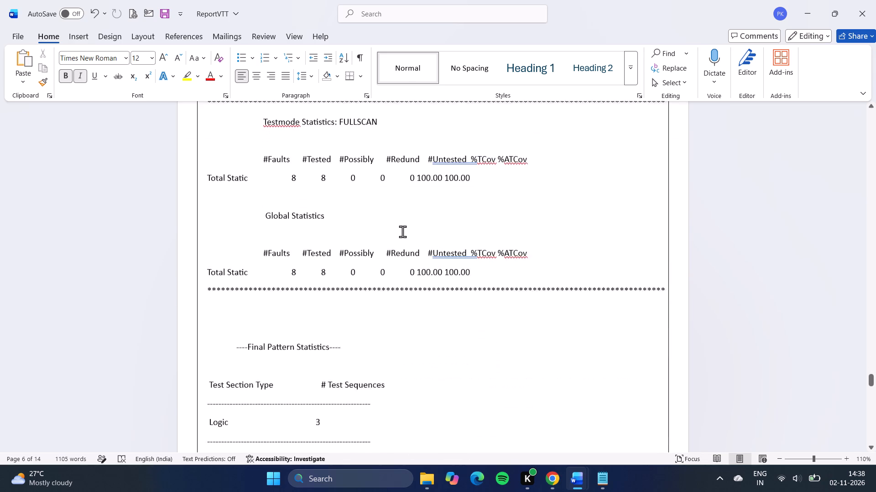
scroll(412, 246, down, 1)
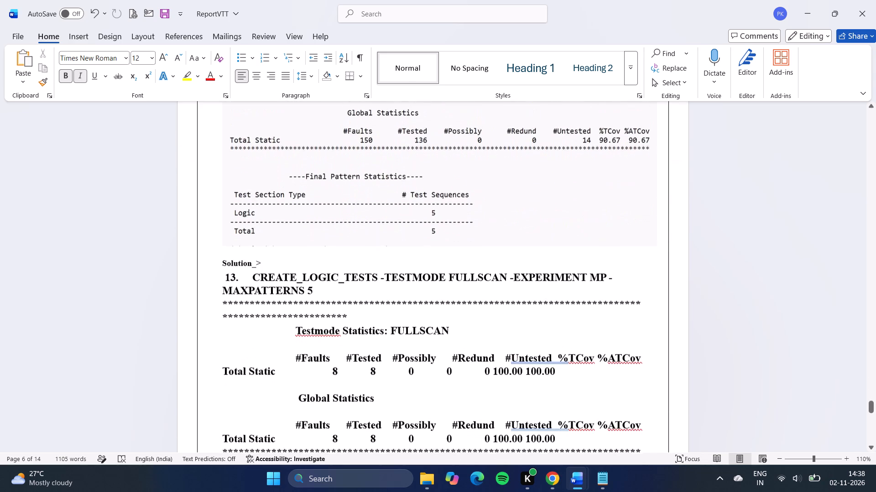
scroll(412, 246, down, 1)
scroll(466, 297, down, 1)
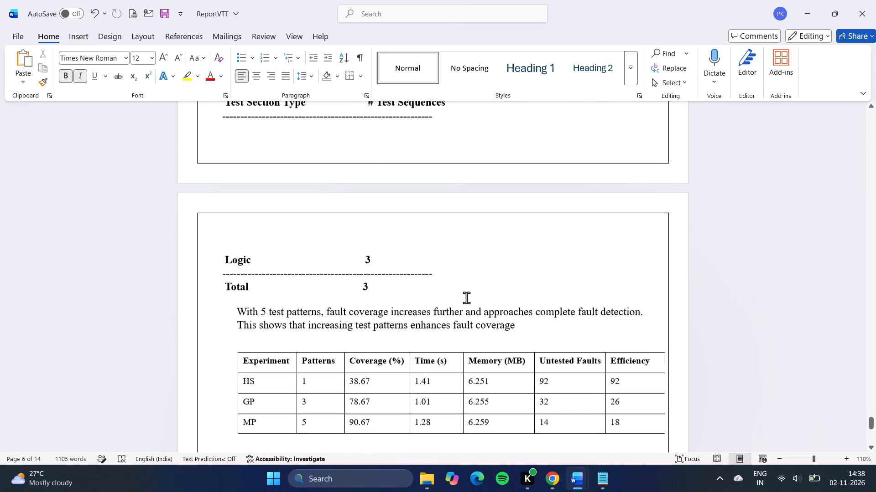
scroll(466, 297, down, 3)
scroll(458, 287, up, 1)
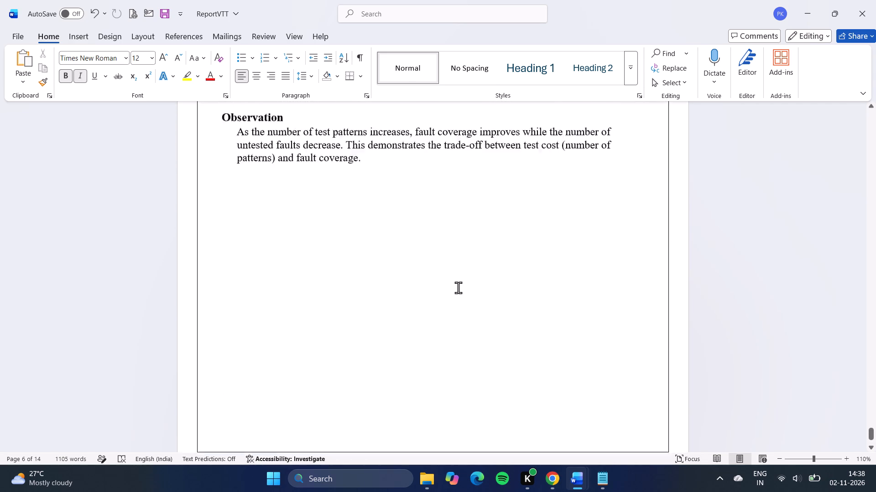
scroll(458, 287, up, 1)
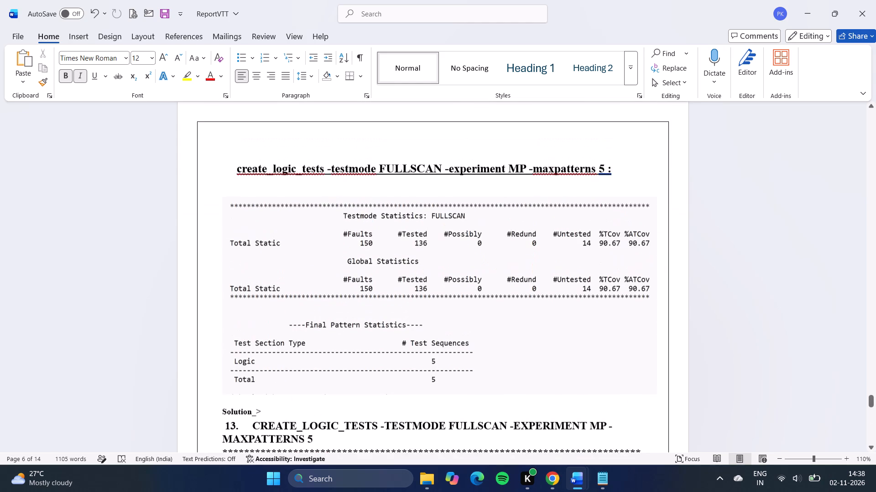
scroll(435, 324, up, 1)
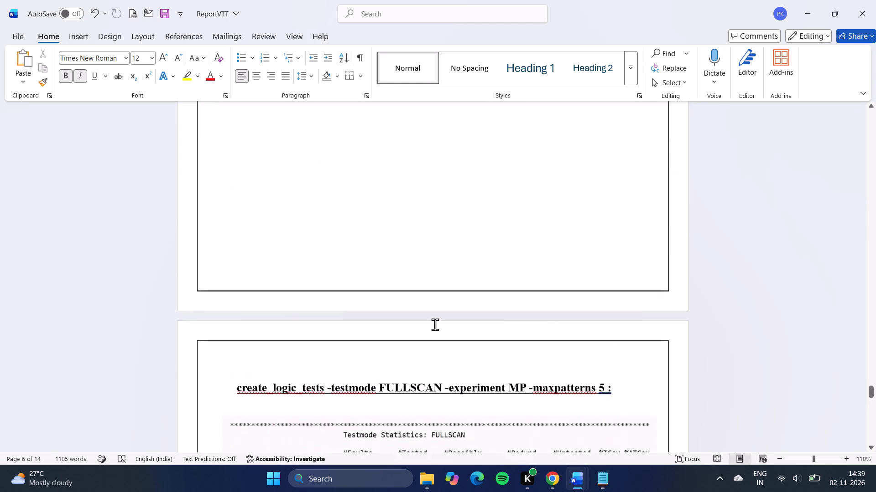
scroll(435, 324, up, 3)
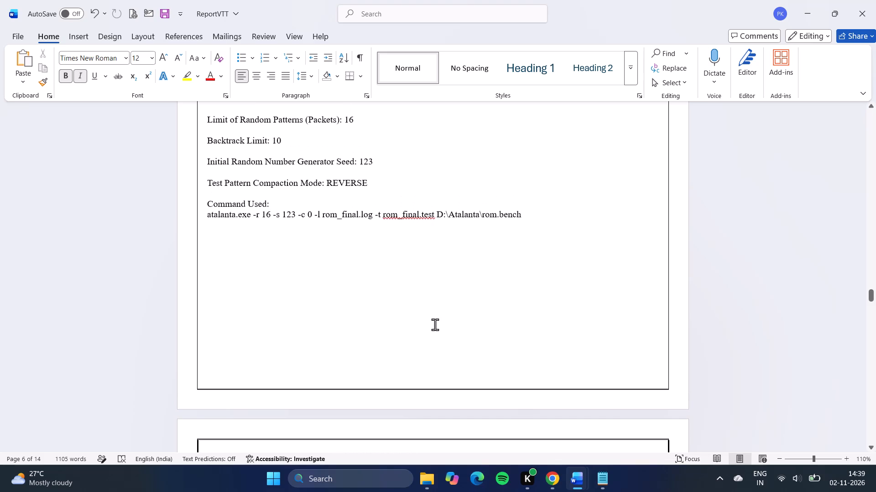
Delete the old Verilog code directly above the OUTPUT heading, working backwards from its end through the n5 assignment.
key(BackSpace)
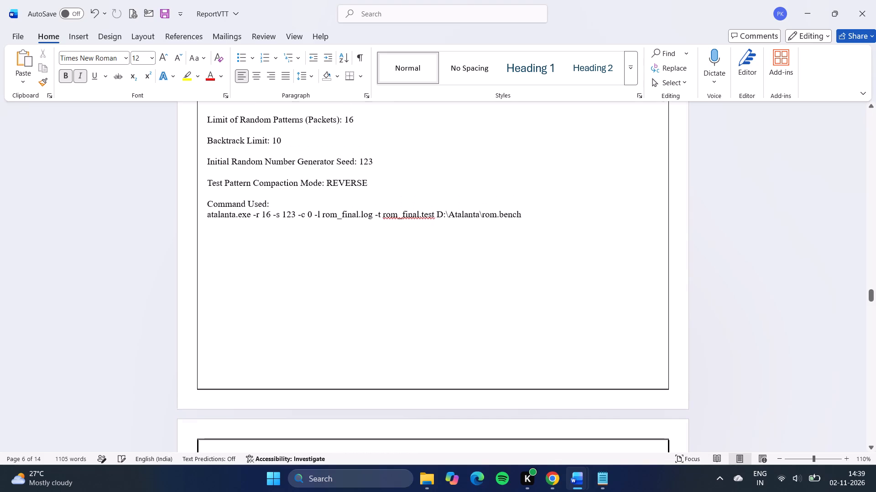
key(BackSpace)
key(BackSpace)
key(BackSpace)
key(BackSpace)
key(BackSpace)
key(BackSpace)
key(BackSpace)
key(BackSpace)
key(BackSpace)
key(BackSpace)
key(BackSpace)
key(BackSpace)
key(BackSpace)
key(BackSpace)
key(BackSpace)
key(BackSpace)
key(BackSpace)
key(BackSpace)
key(BackSpace)
key(BackSpace)
key(BackSpace)
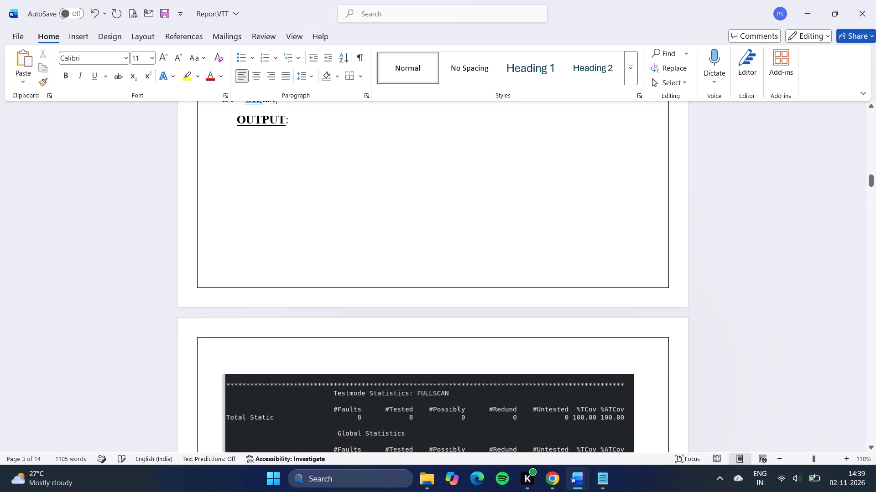
key(BackSpace)
key(BackSpace)
key(BackSpace)
key(BackSpace)
key(BackSpace)
key(BackSpace)
key(BackSpace)
key(BackSpace)
key(BackSpace)
key(BackSpace)
key(BackSpace)
key(BackSpace)
key(BackSpace)
key(BackSpace)
key(BackSpace)
key(BackSpace)
key(BackSpace)
key(BackSpace)
key(BackSpace)
key(BackSpace)
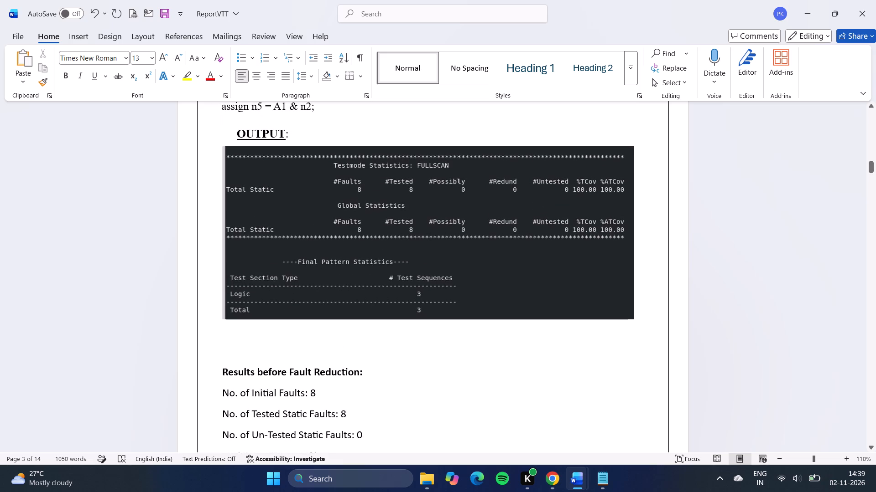
key(BackSpace)
key(BackSpace)
key(BackSpace)
key(BackSpace)
key(BackSpace)
key(BackSpace)
key(BackSpace)
key(BackSpace)
key(BackSpace)
key(BackSpace)
key(BackSpace)
key(BackSpace)
key(BackSpace)
key(BackSpace)
key(BackSpace)
key(BackSpace)
key(BackSpace)
key(BackSpace)
key(BackSpace)
key(BackSpace)
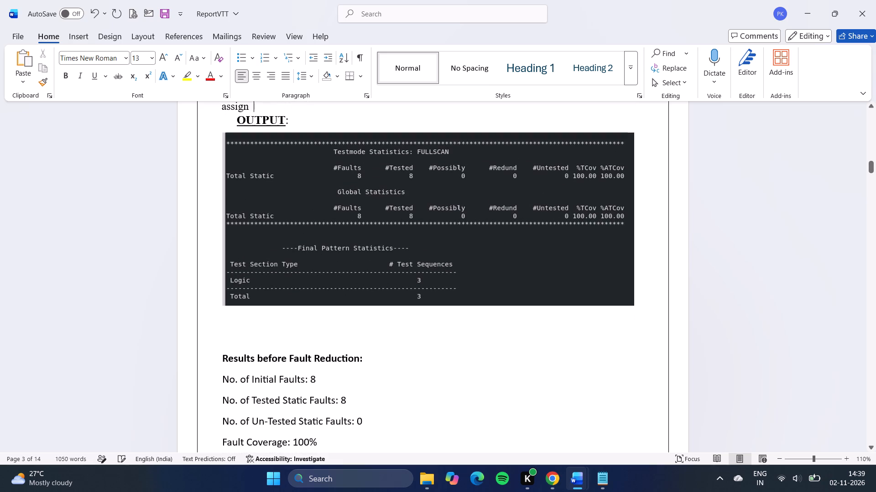
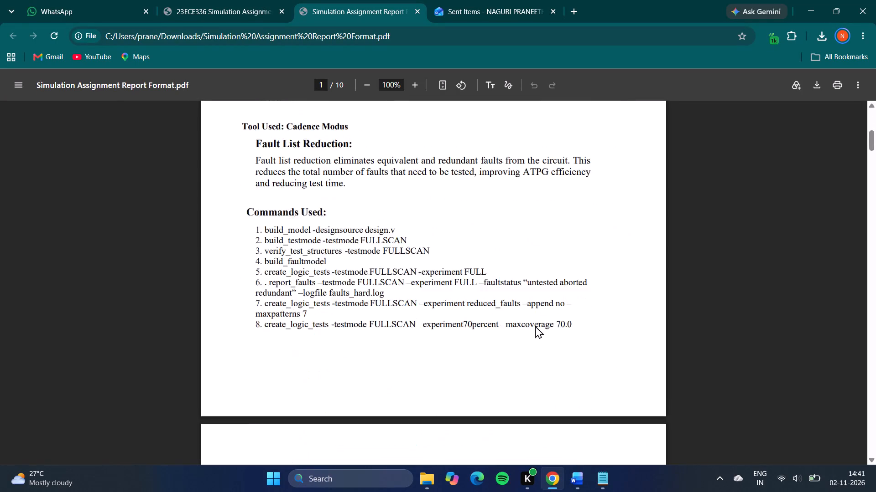
Compare the format PDF's .BENCH Code and OUTPUT section with the output and fault reduction results in the ReportVTT document in Word.
scroll(535, 326, down, 4)
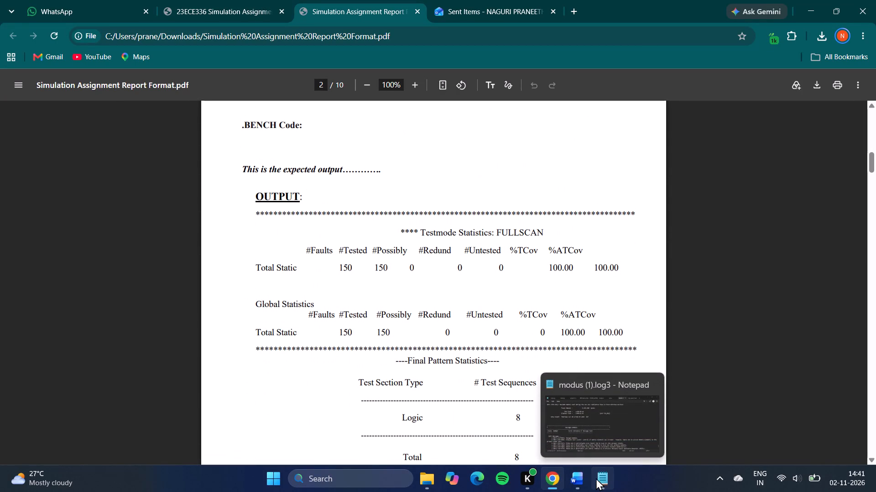
click(603, 404)
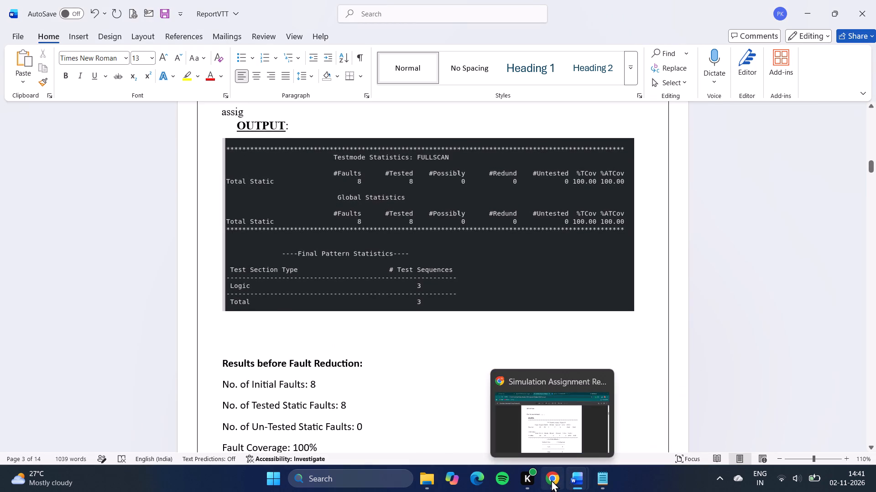
click(557, 444)
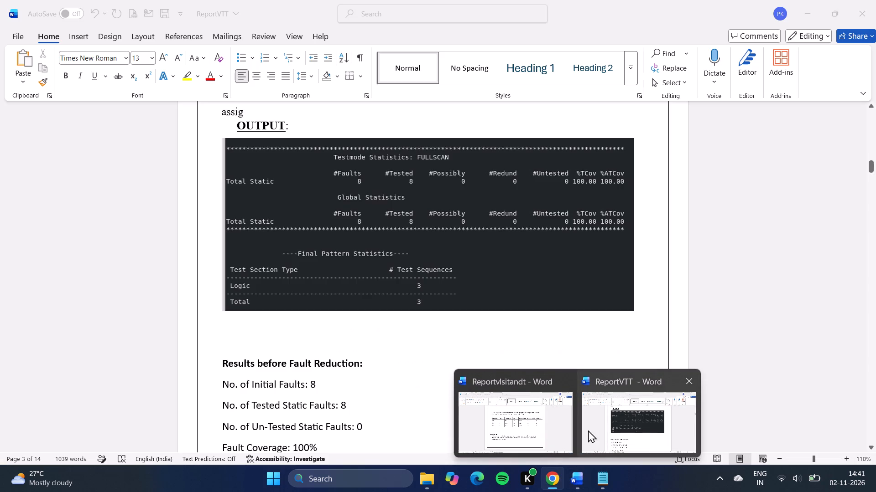
click(602, 427)
scroll(501, 384, down, 1)
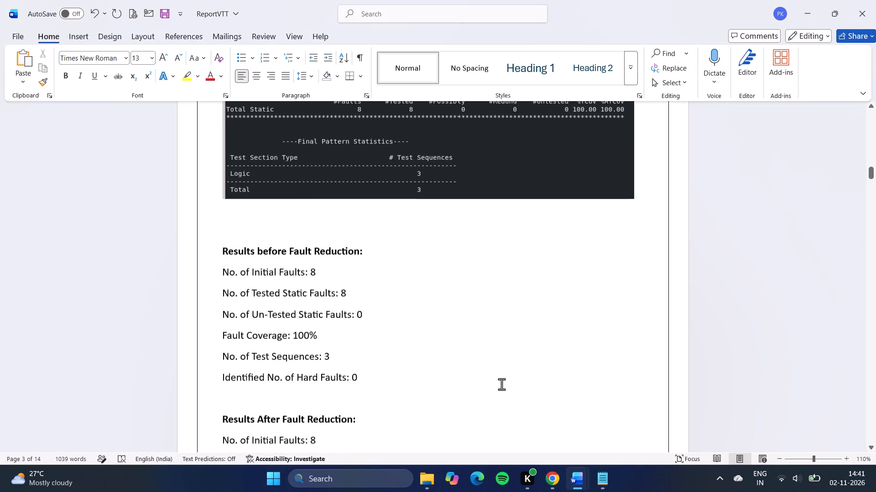
scroll(501, 384, down, 1)
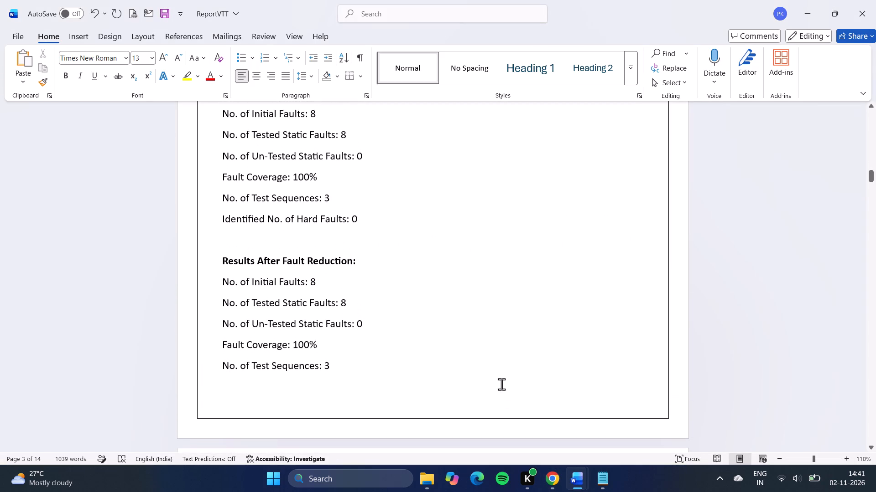
Insert two blank lines between the leftover "assig" text and the OUTPUT heading.
key(Return)
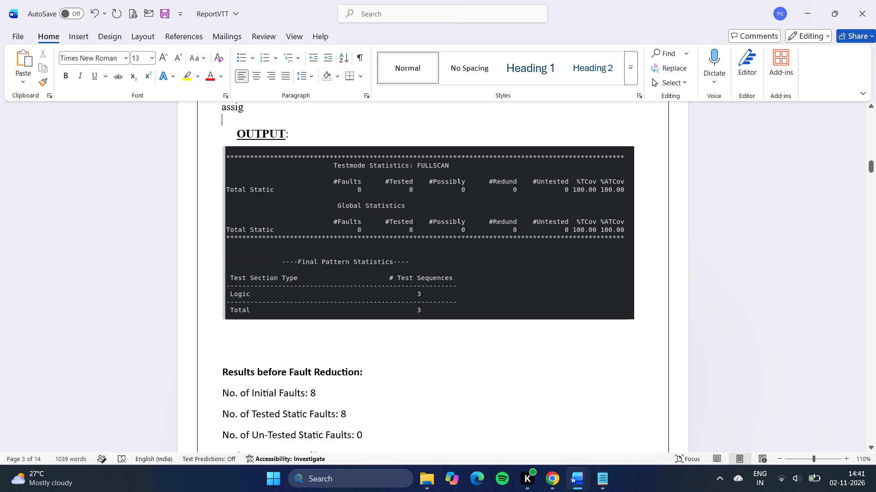
key(Return)
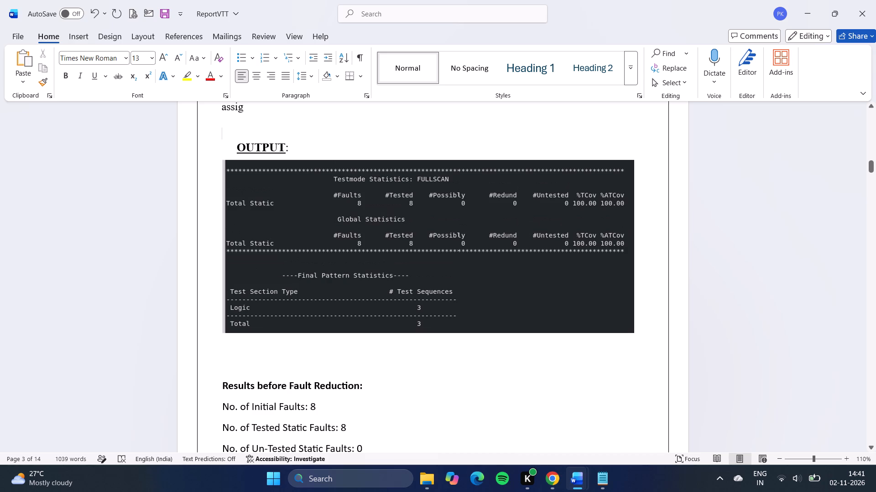
Go back up to the remaining Verilog assign lines on the page before the OUTPUT heading.
key(Up)
key(Up)
key(Up)
key(Up)
key(Up)
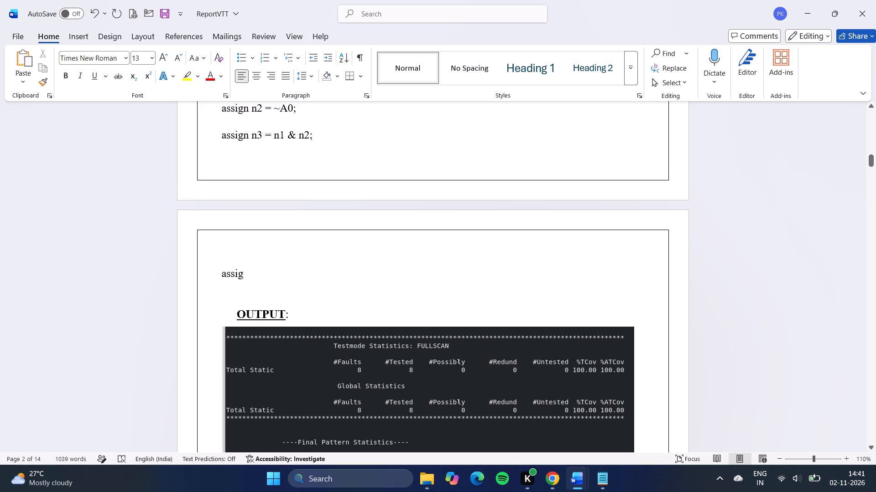
key(Up)
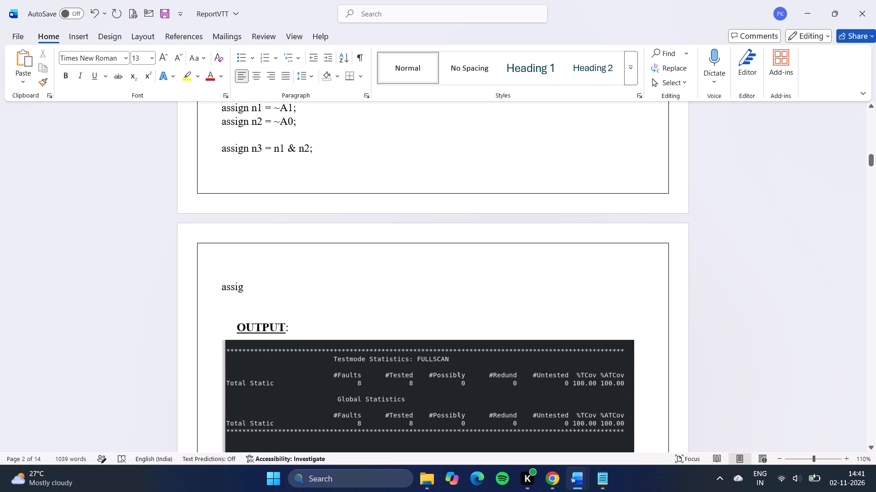
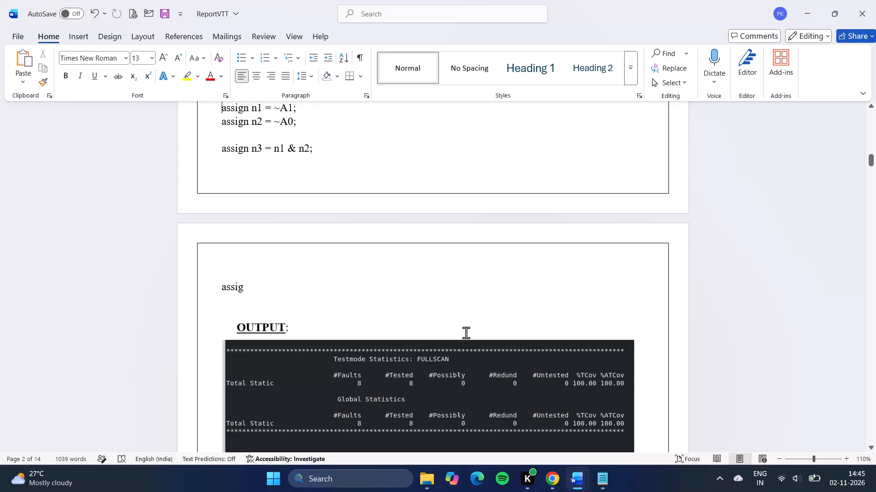
Review the report from the fault reduction results through the Fault Simulation section, examining the one-pattern HS experiment's output and explanation.
scroll(466, 333, down, 1)
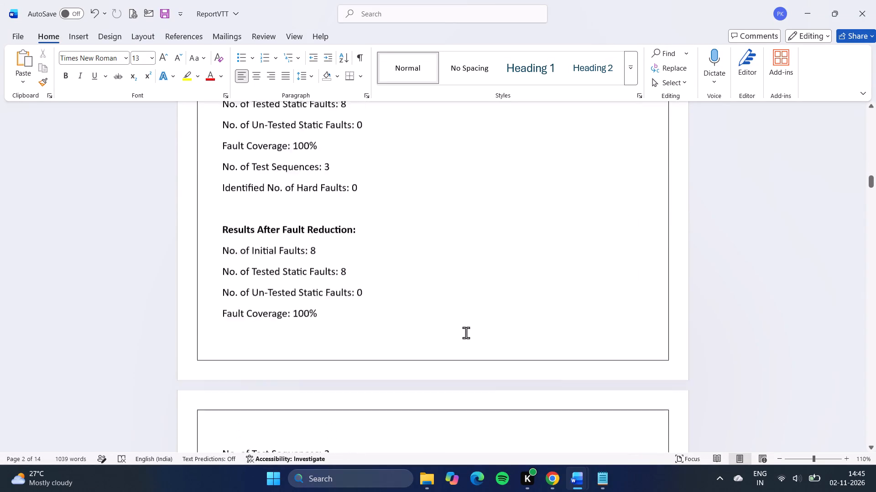
scroll(466, 333, down, 2)
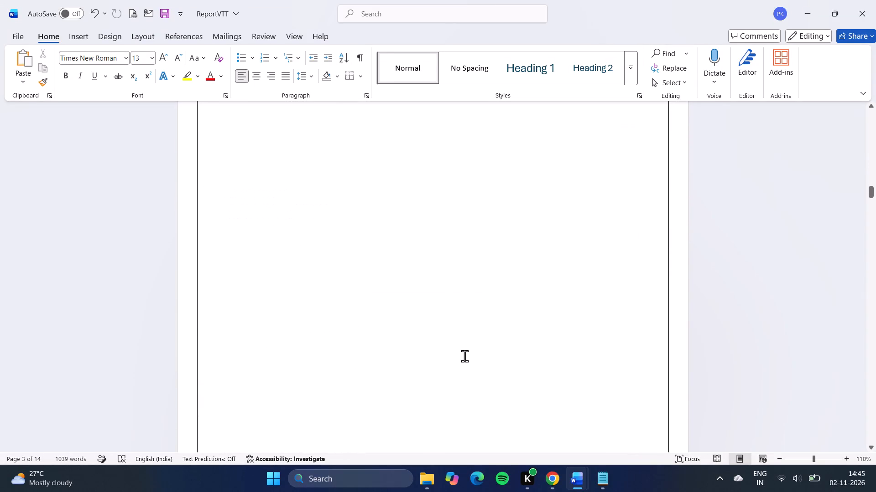
scroll(464, 356, down, 2)
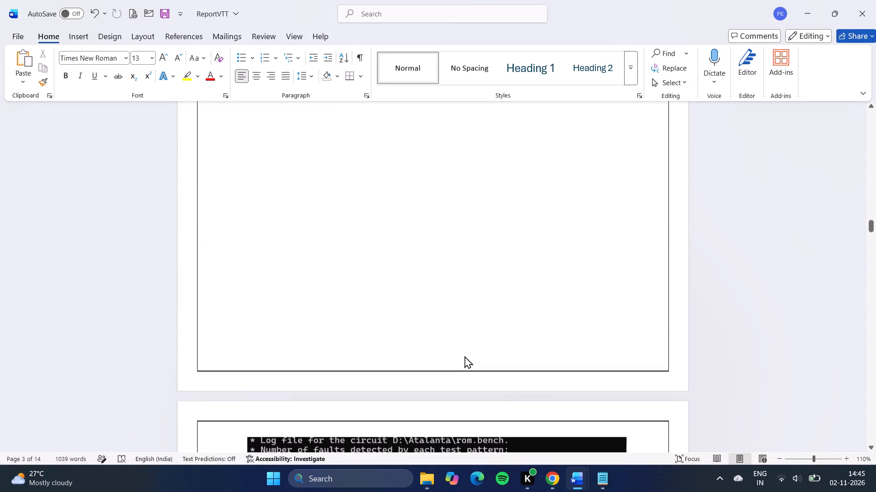
scroll(464, 356, down, 1)
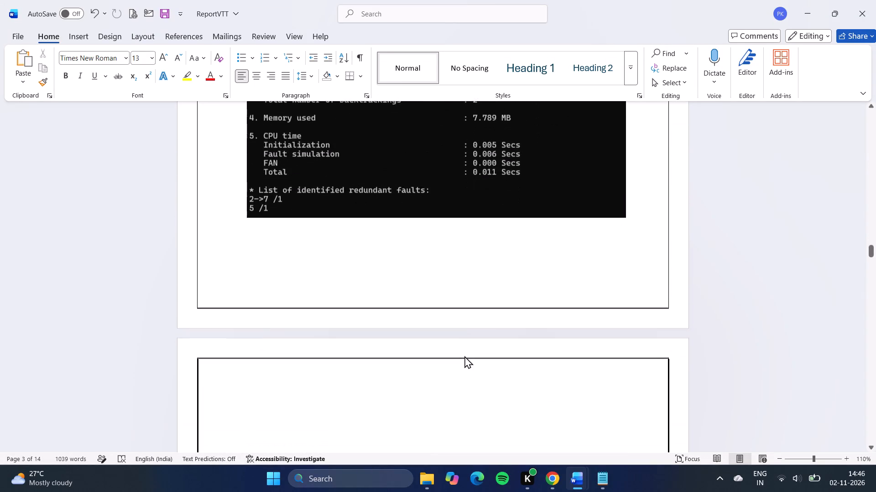
scroll(464, 356, down, 2)
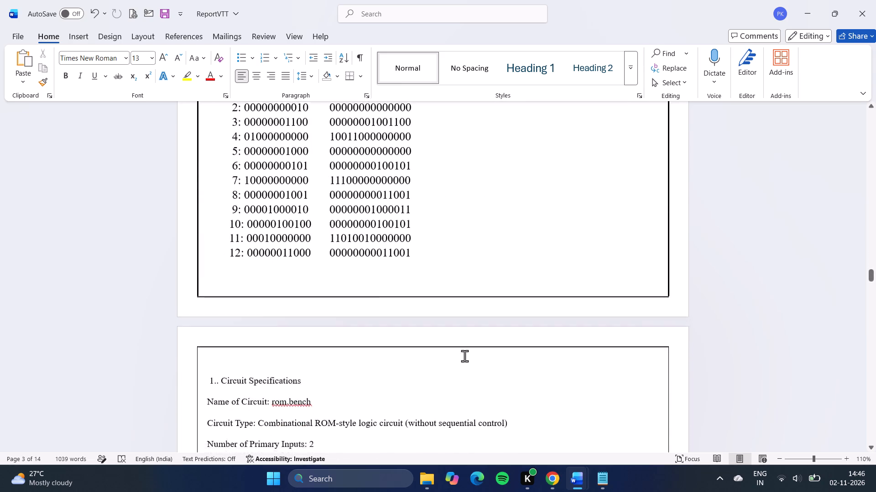
scroll(464, 356, down, 2)
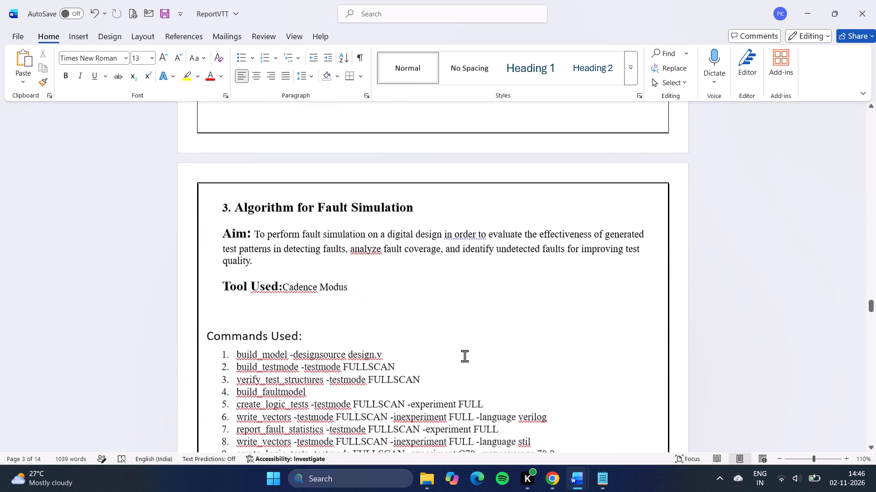
scroll(464, 356, down, 2)
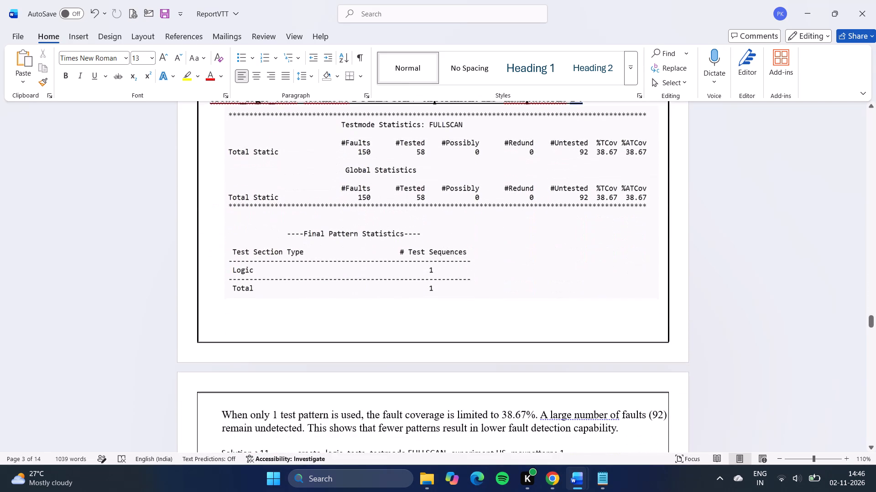
scroll(464, 356, up, 1)
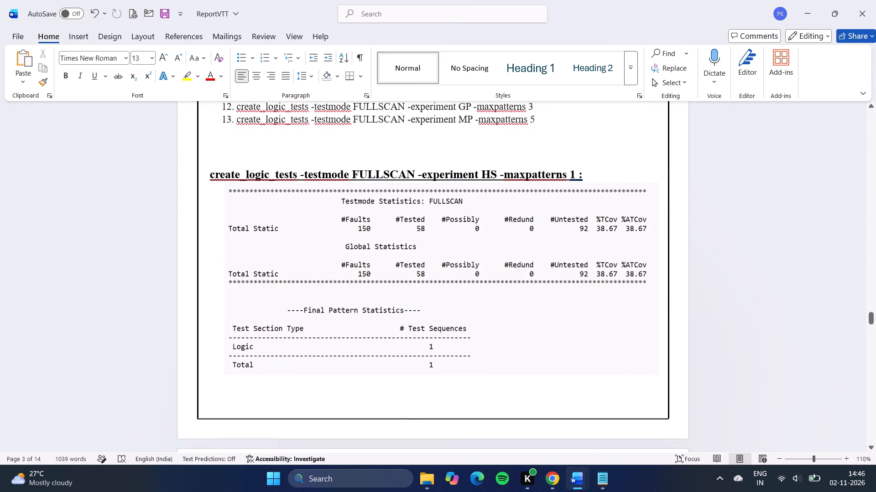
scroll(481, 333, down, 1)
scroll(481, 333, up, 1)
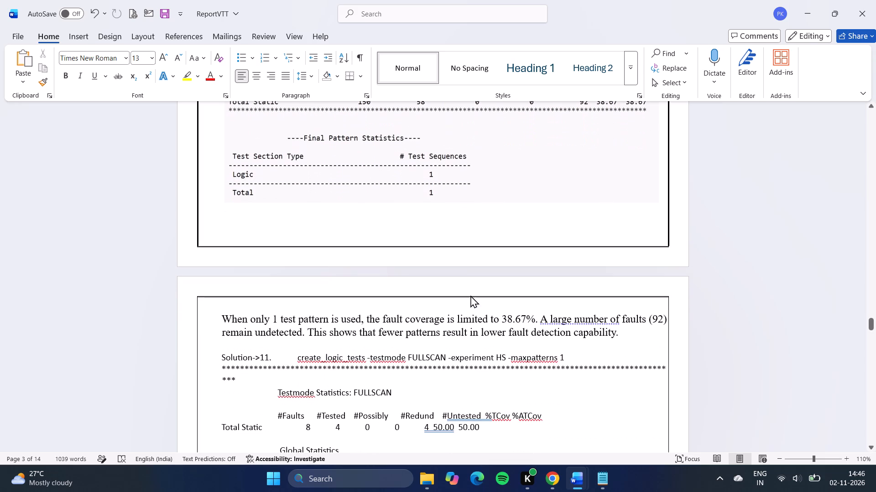
scroll(507, 363, down, 1)
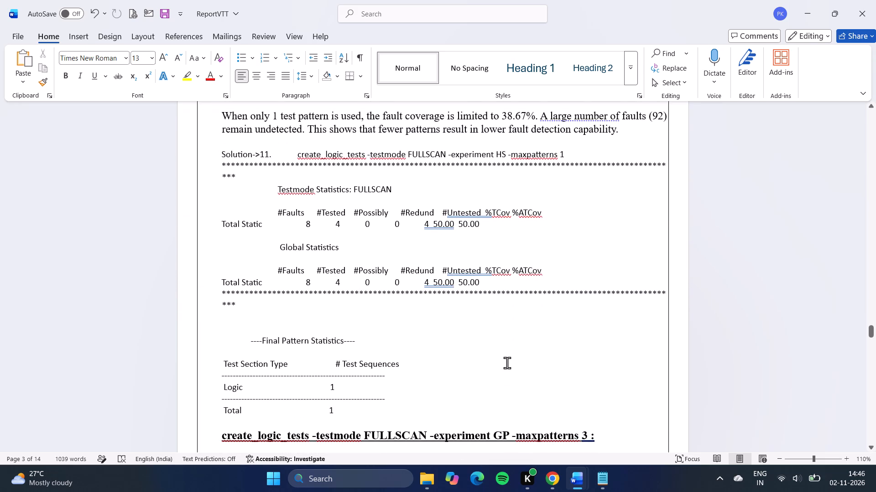
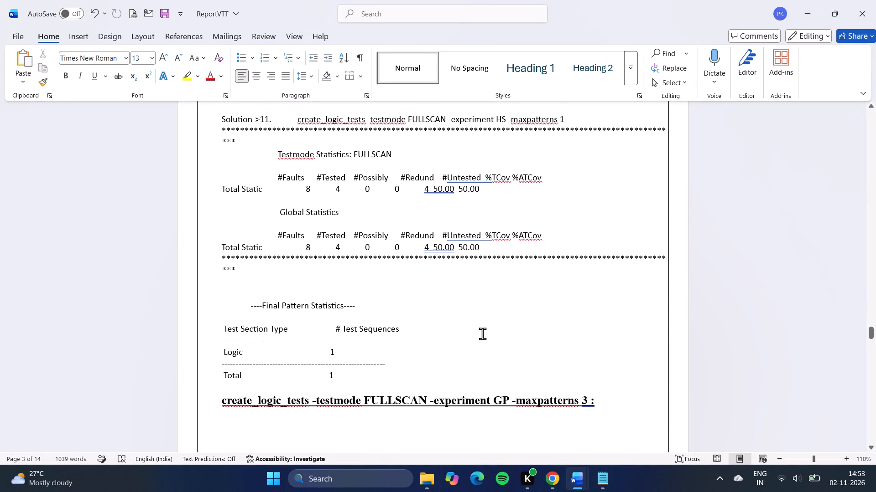
Review the three-pattern GP experiment's test generation output, its explanation and the old Solution 12 statistics that follow in the report.
scroll(482, 333, down, 2)
scroll(482, 333, up, 1)
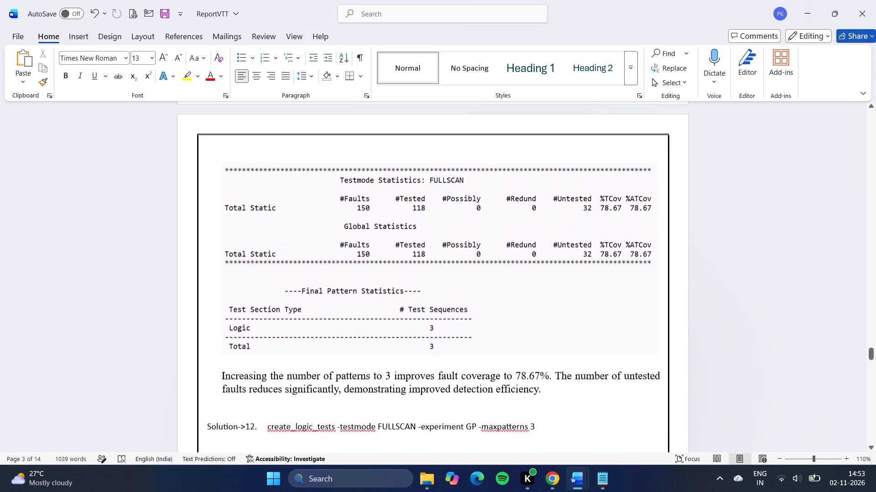
scroll(482, 333, down, 1)
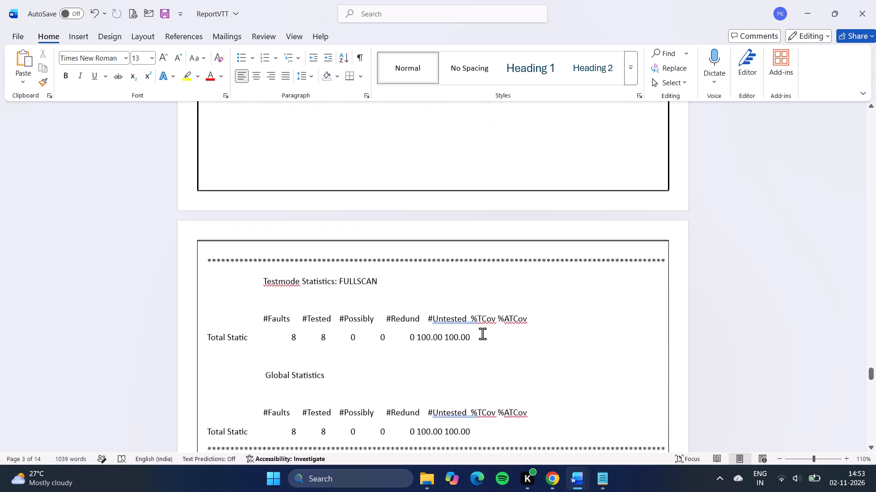
scroll(482, 333, down, 1)
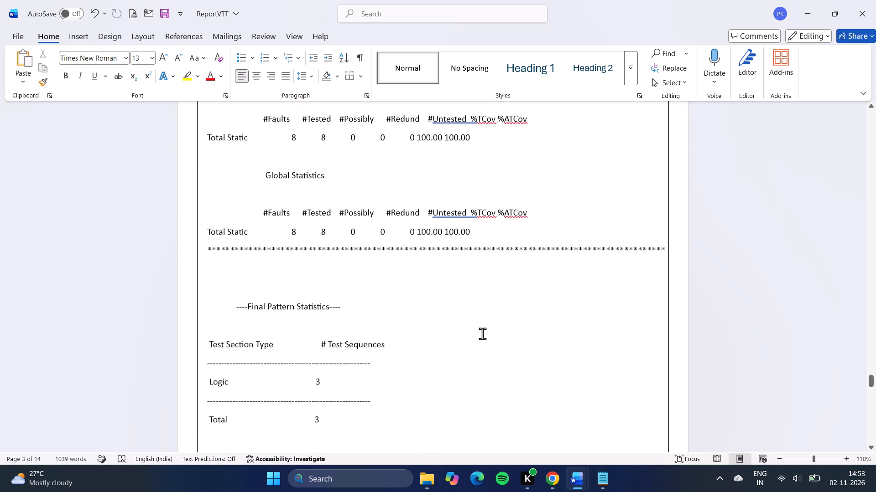
scroll(482, 333, down, 1)
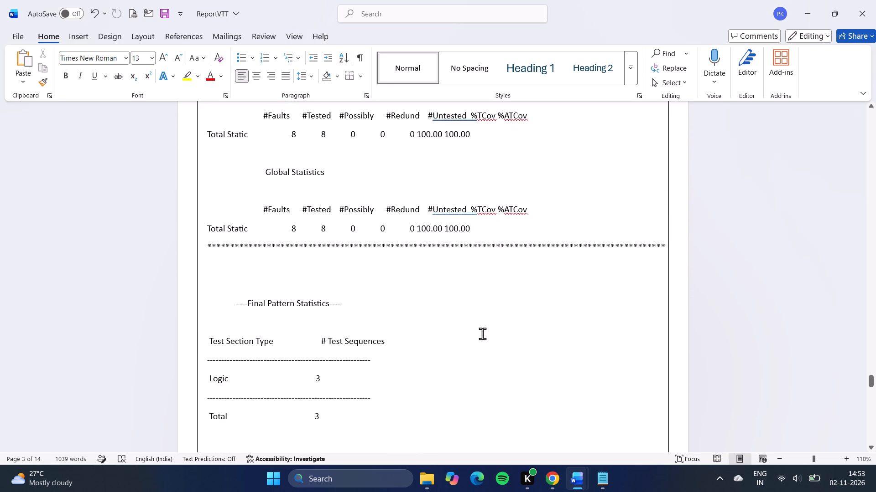
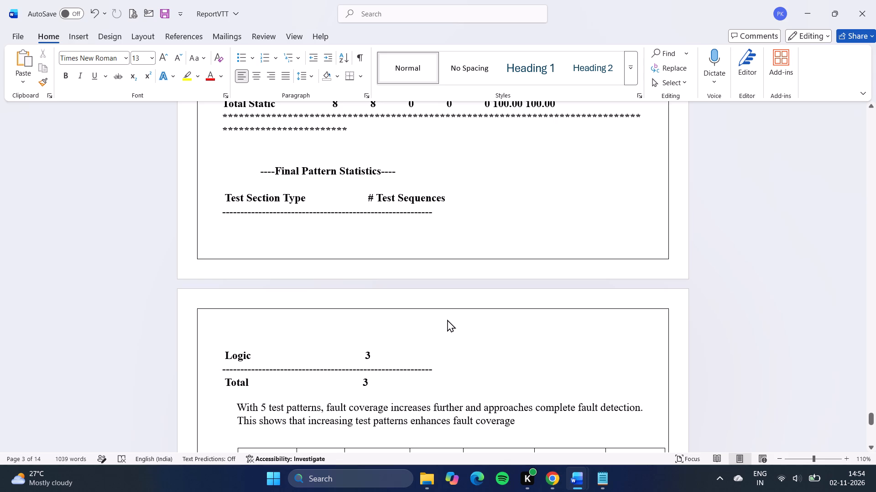
Review the closing five-pattern explanation, the HS, GP and MP comparison table and the Observation paragraph at the report's end.
scroll(447, 319, down, 1)
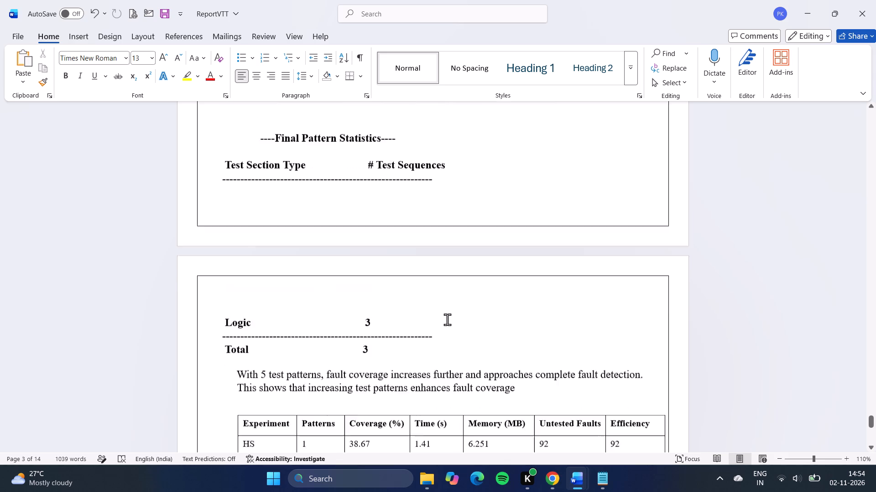
scroll(447, 319, down, 1)
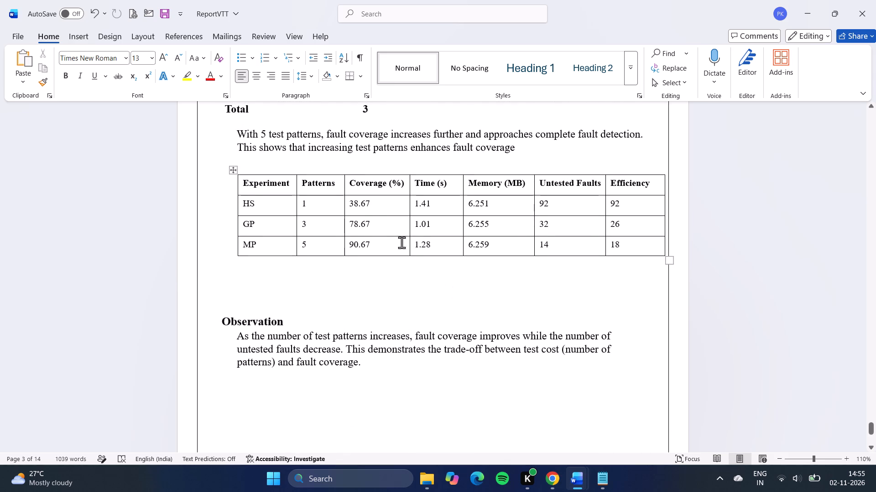
drag(236, 130, 376, 149)
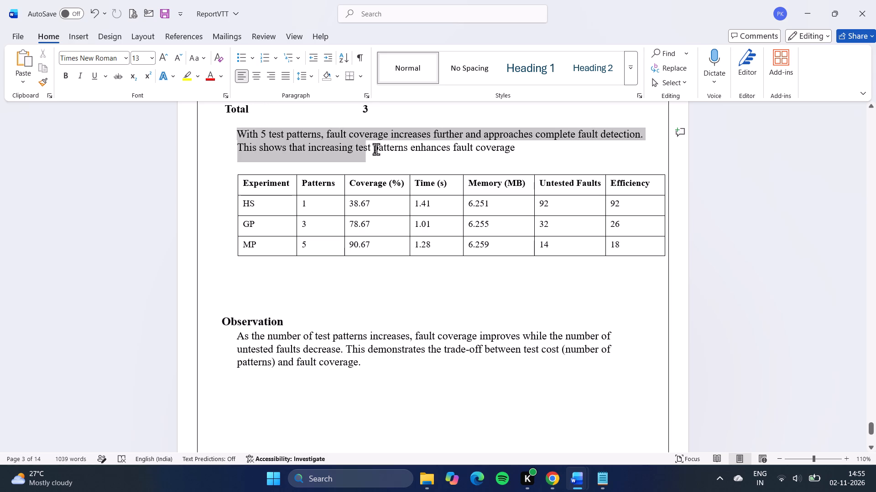
drag(376, 149, 525, 173)
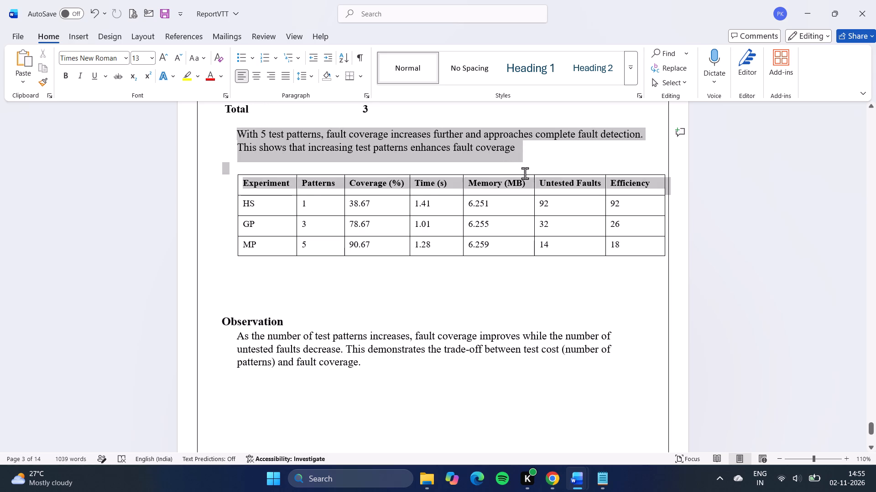
drag(525, 173, 524, 170)
click(511, 147)
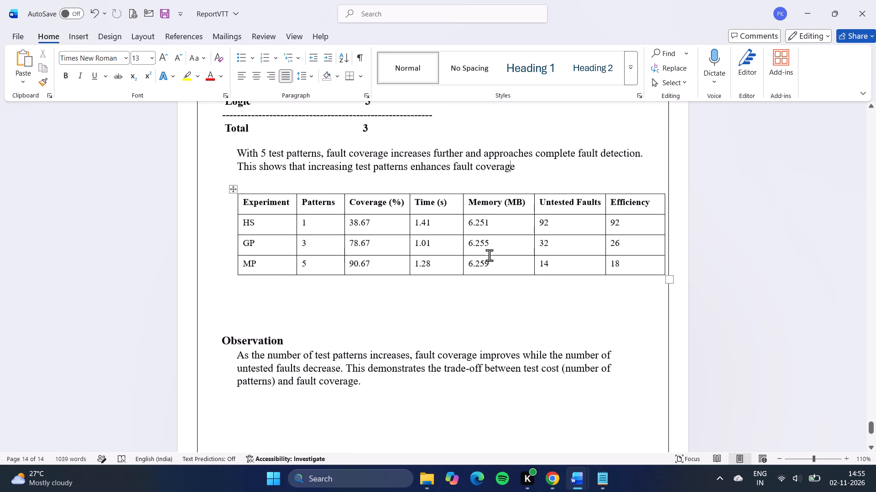
scroll(434, 233, up, 1)
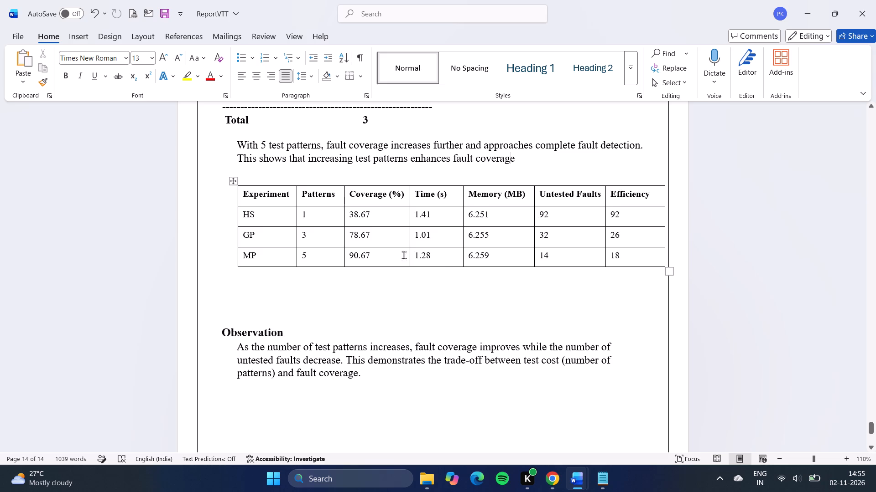
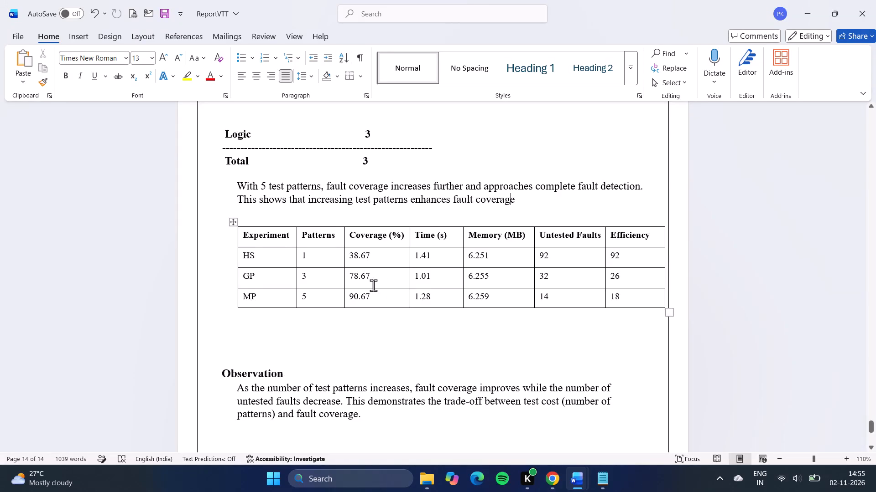
Delete the statistics output image under the create_logic_tests heading for experiment HS with maxpatterns 1.
scroll(369, 282, up, 1)
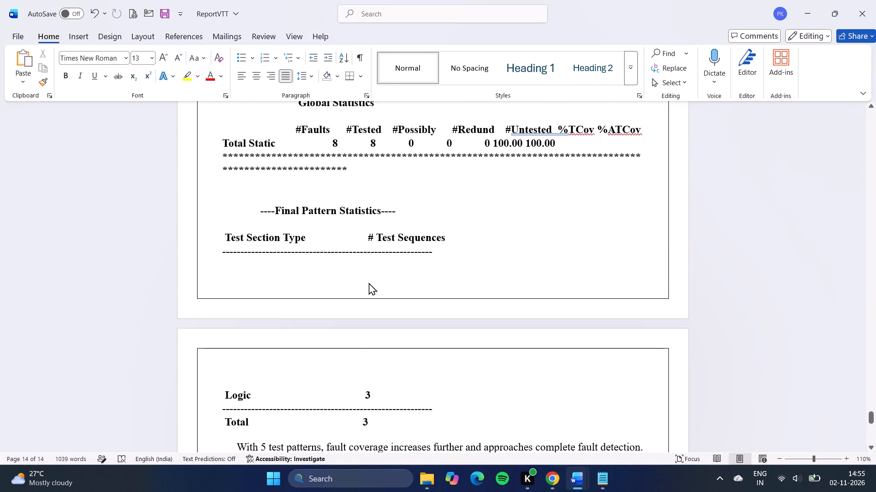
scroll(369, 282, up, 1)
scroll(406, 302, up, 1)
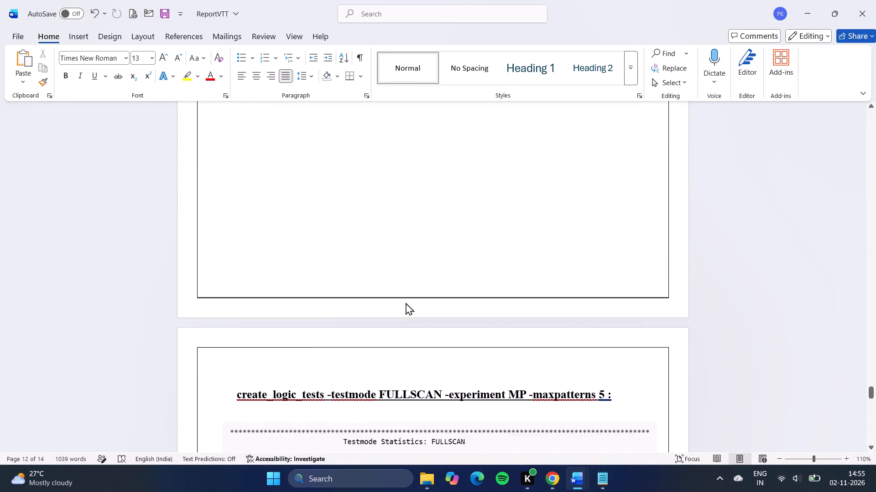
scroll(406, 302, up, 1)
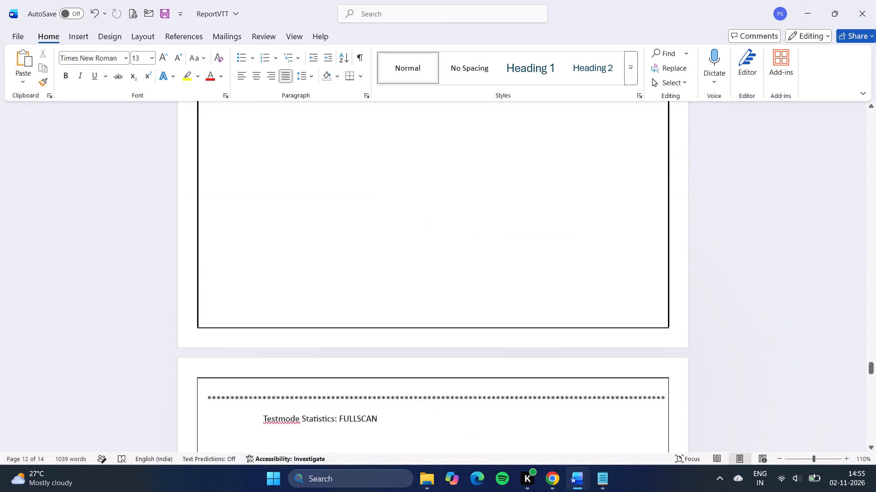
scroll(406, 302, up, 2)
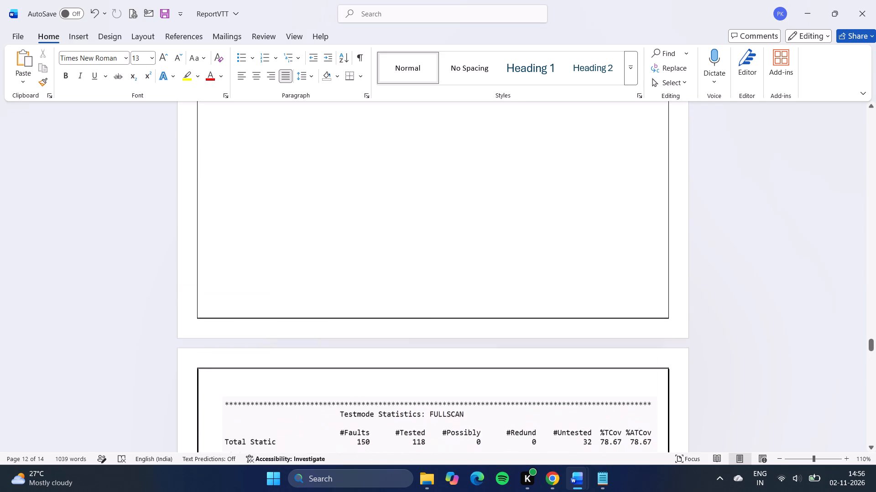
scroll(406, 302, up, 2)
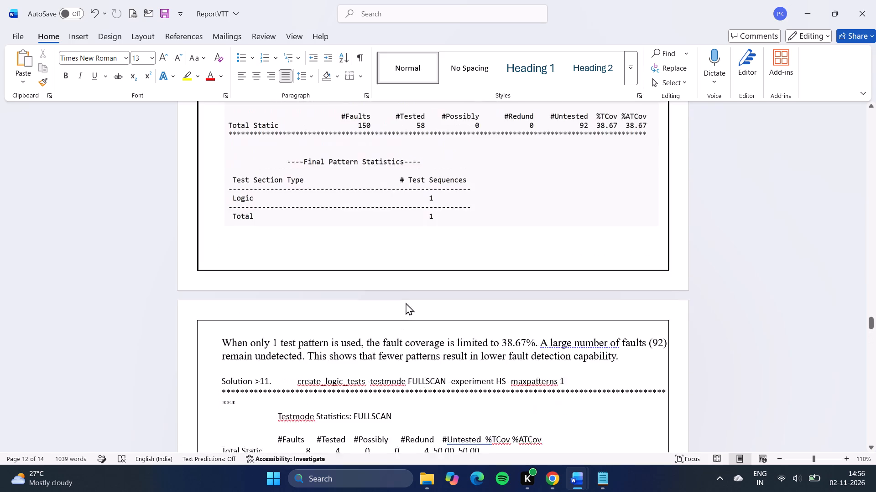
scroll(406, 302, up, 1)
scroll(409, 353, down, 1)
click(394, 293)
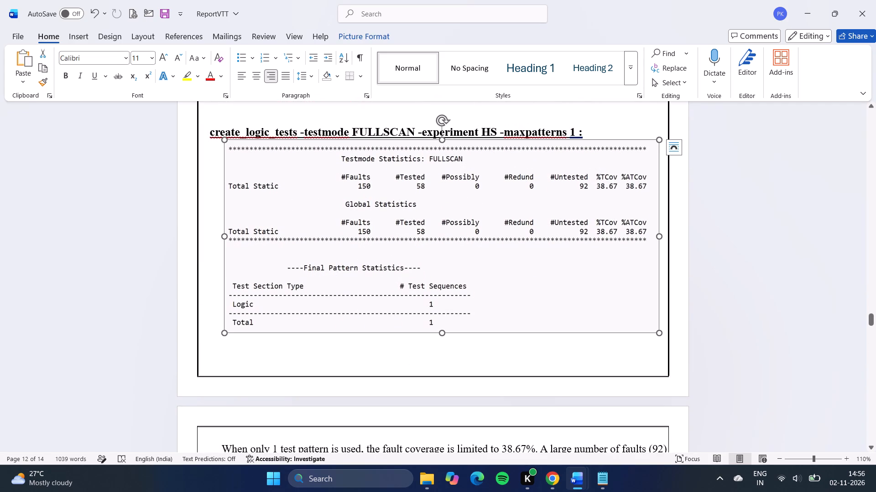
key(BackSpace)
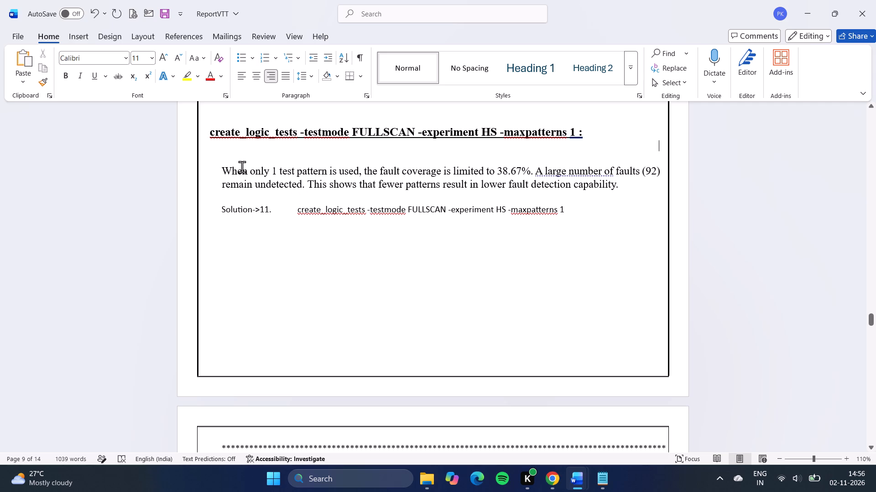
Delete the text block of HS Testmode, Global and Final Pattern Statistics above the experiment GP maxpatterns 3 heading.
scroll(406, 311, down, 1)
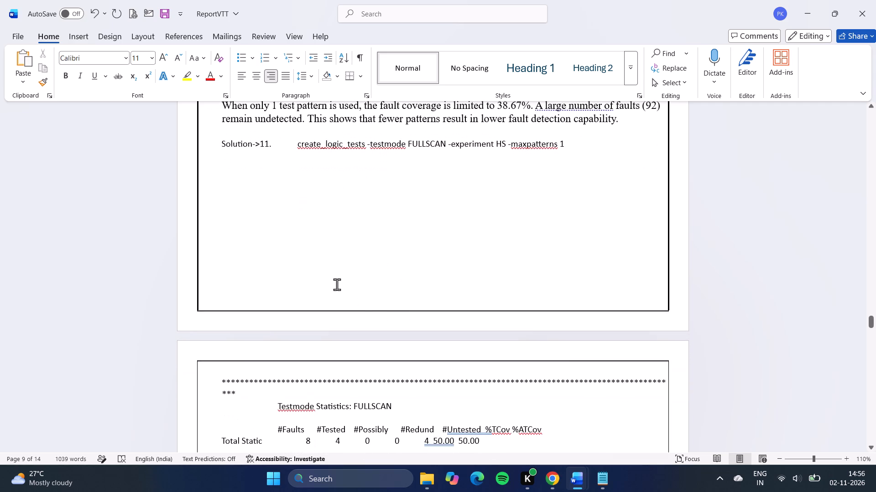
scroll(375, 277, up, 1)
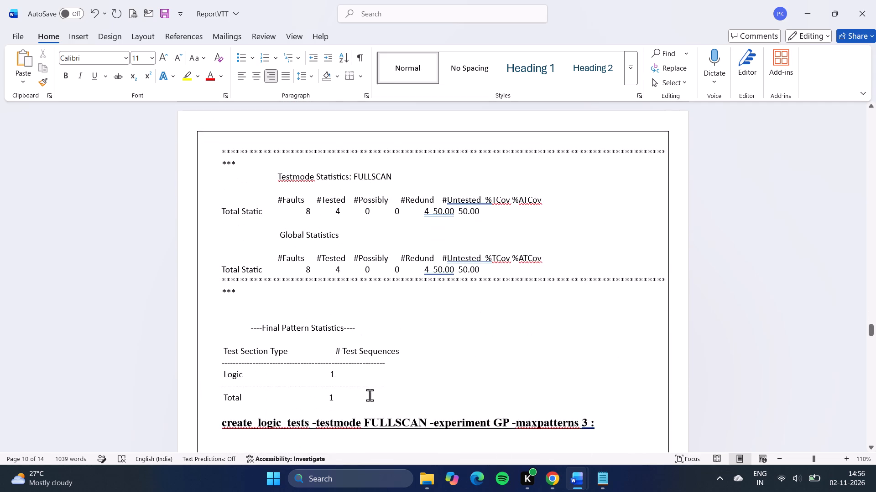
drag(363, 405, 224, 150)
key(BackSpace)
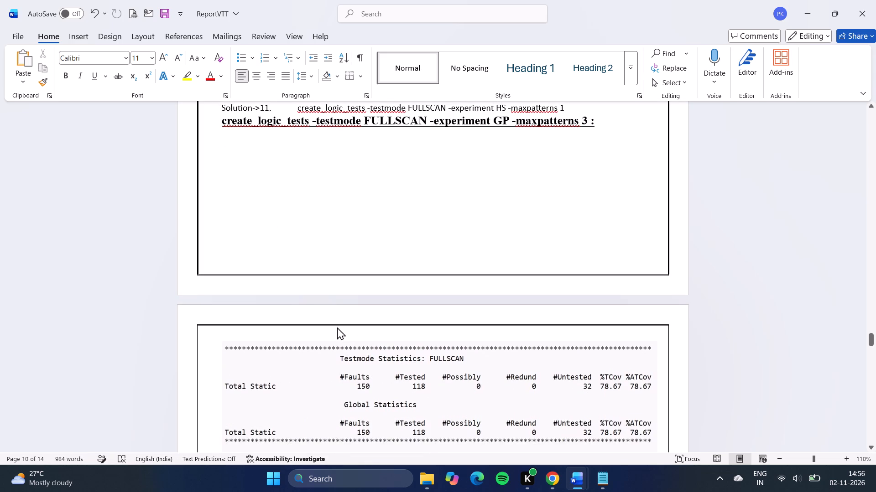
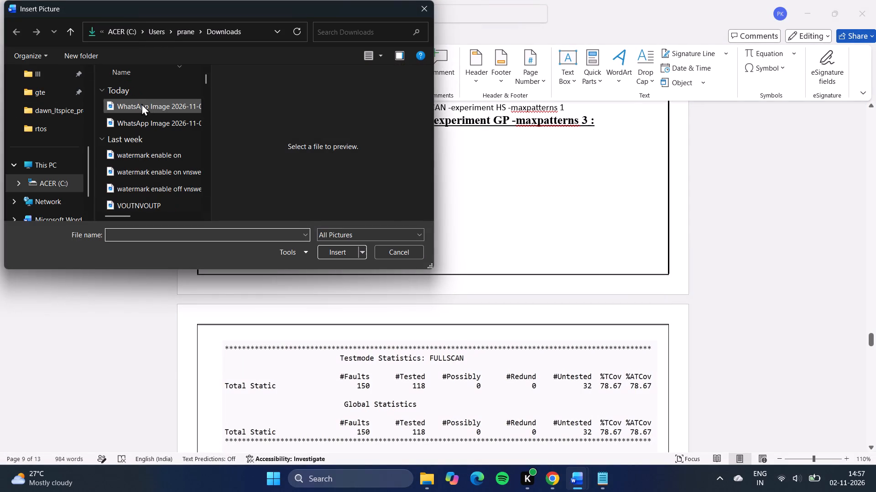
Insert the first of today's WhatsApp images from Downloads above the create_logic_tests heading for experiment GP maxpatterns 3.
double_click(141, 103)
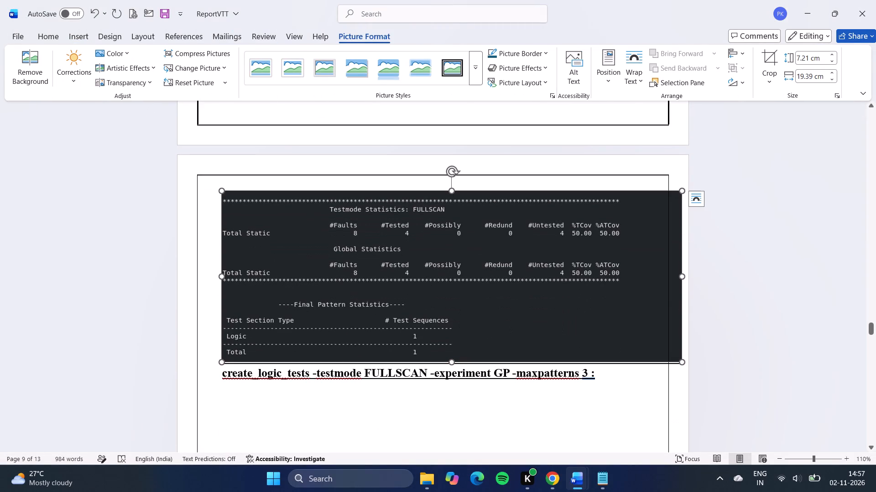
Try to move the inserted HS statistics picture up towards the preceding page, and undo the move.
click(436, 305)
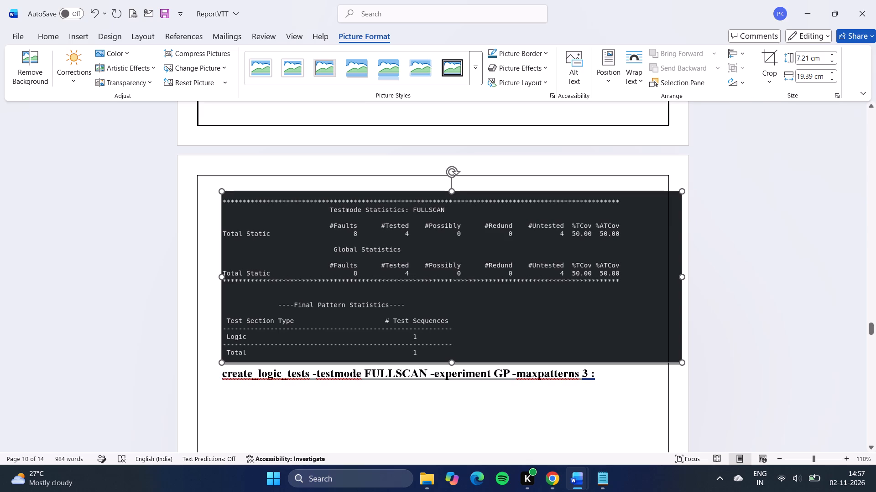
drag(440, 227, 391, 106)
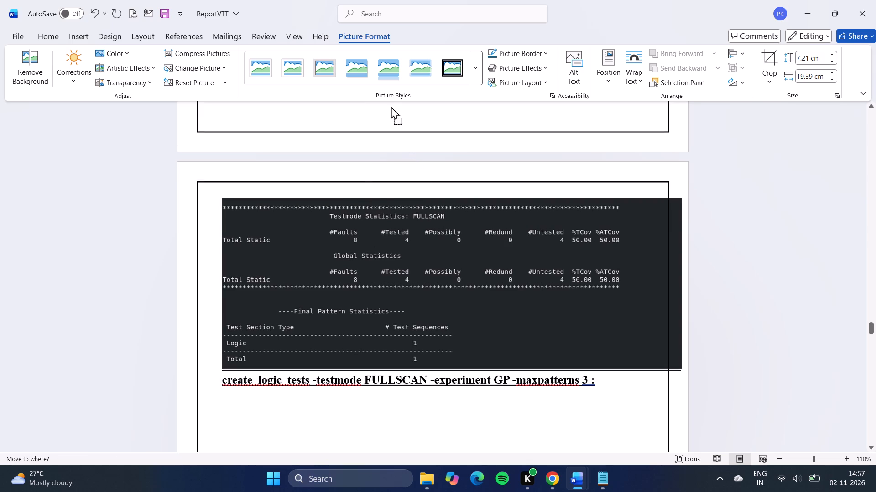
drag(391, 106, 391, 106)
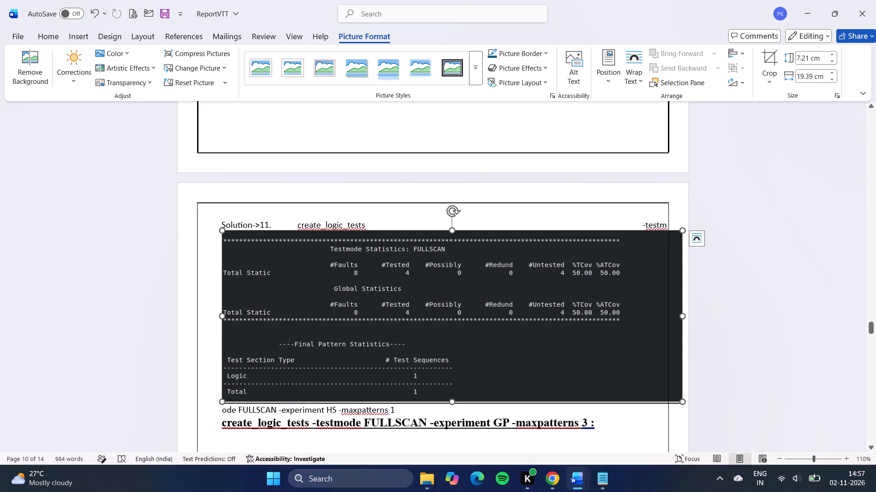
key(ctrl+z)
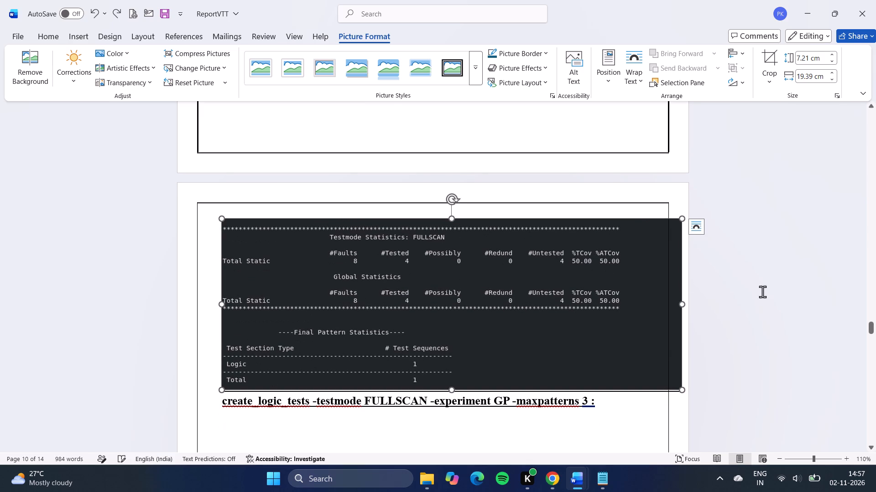
Crop the empty dark area off the right side of the inserted HS statistics picture, to a width of about 17.28 cm.
right_click(635, 293)
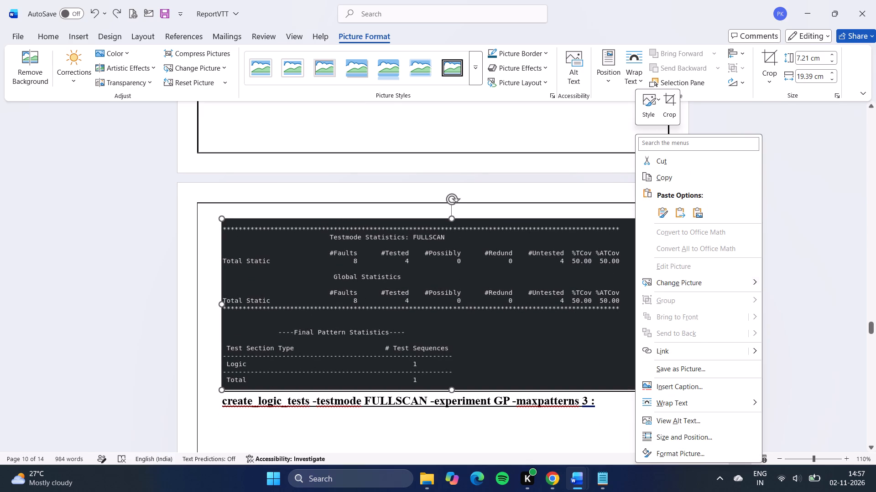
click(667, 113)
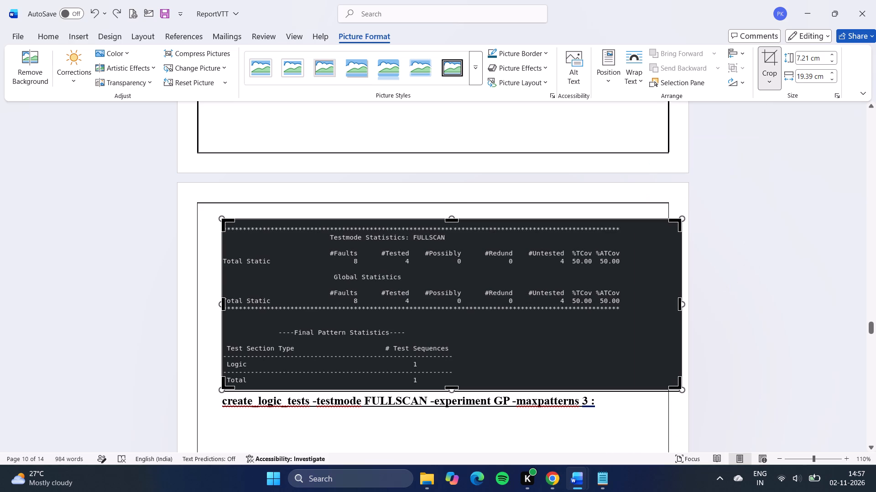
drag(678, 306, 631, 308)
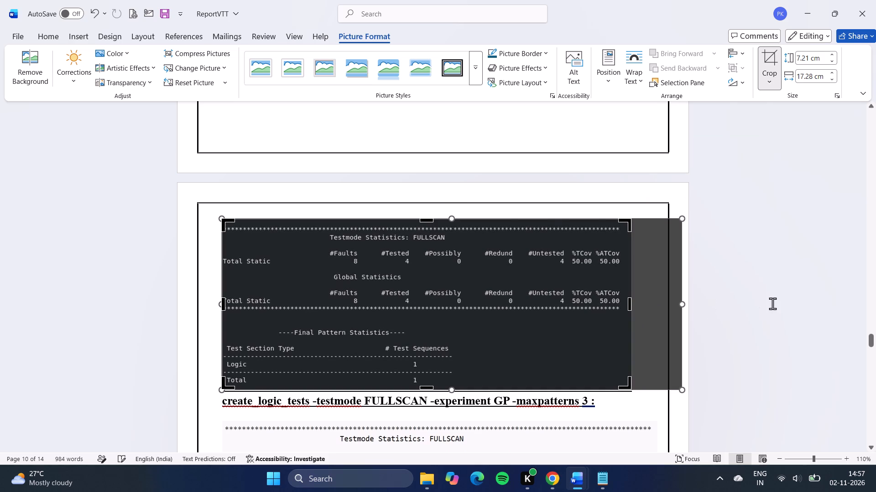
click(772, 303)
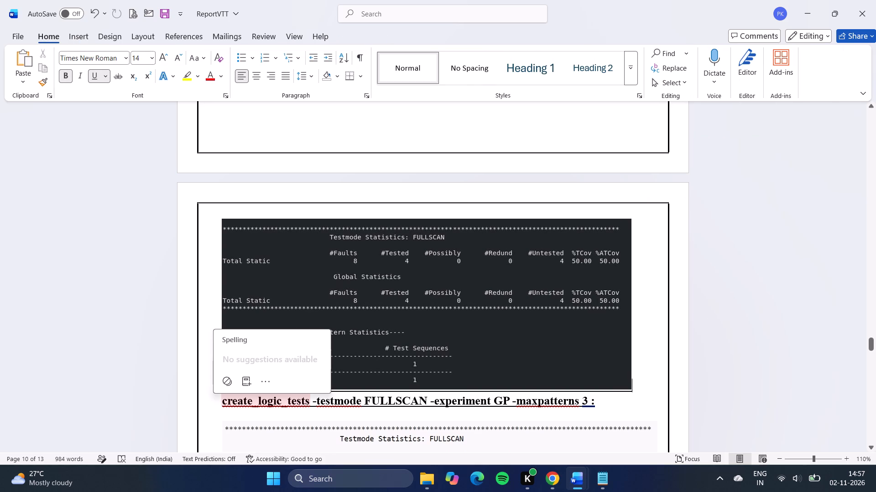
click(164, 339)
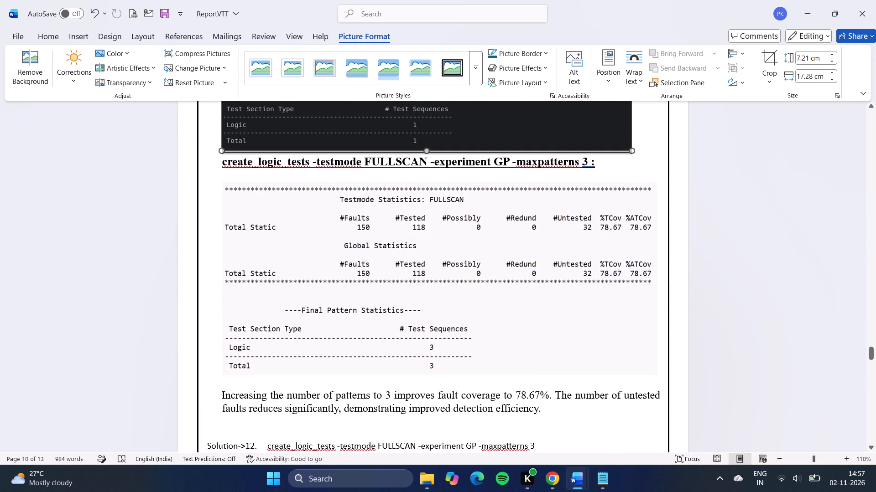
Select the old statistics image under the create_logic_tests heading for experiment GP with maxpatterns 3.
click(359, 221)
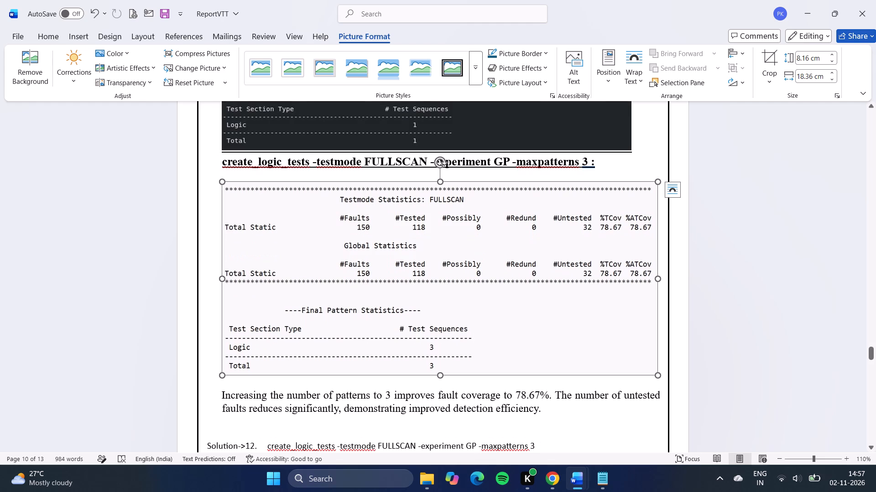
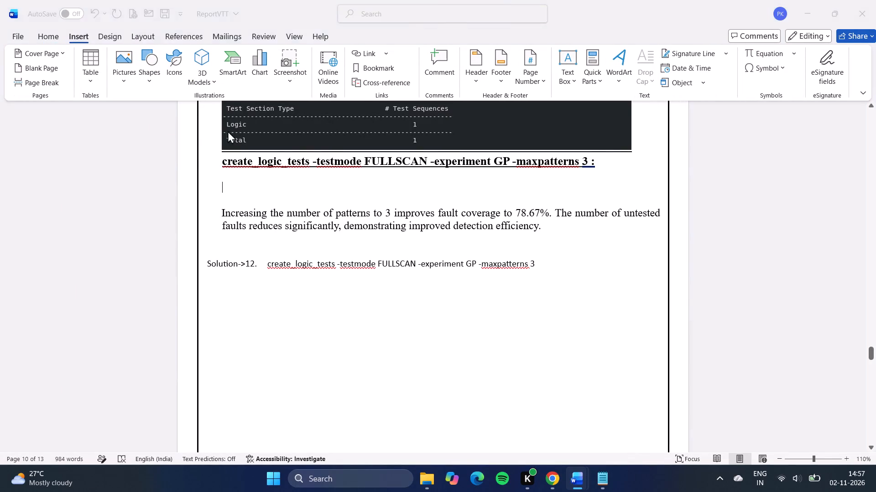
Insert the new Testmode statistics screenshot with 3 logic test sequences below the create_logic_tests heading for experiment GP maxpatterns 3.
double_click(161, 111)
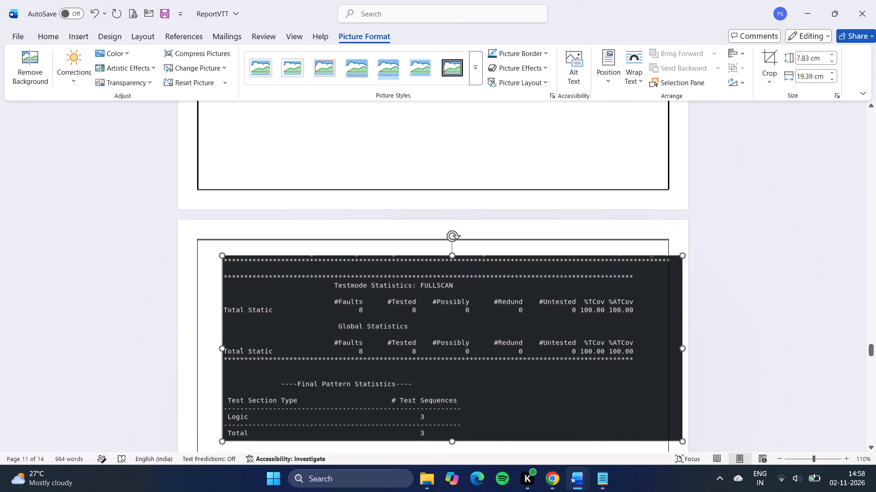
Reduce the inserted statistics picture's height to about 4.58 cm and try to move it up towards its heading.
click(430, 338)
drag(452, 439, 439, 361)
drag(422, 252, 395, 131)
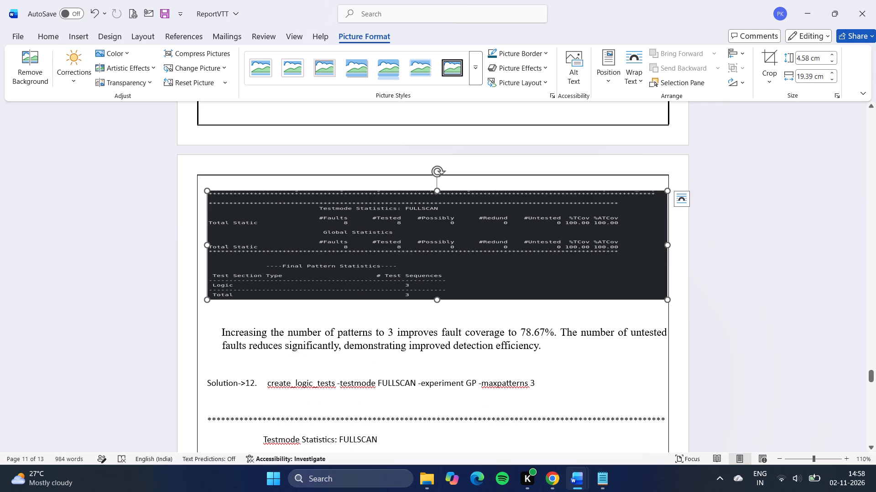
Delete an empty line at the top of the blank page preceding the statistics picture.
scroll(368, 249, up, 1)
click(241, 321)
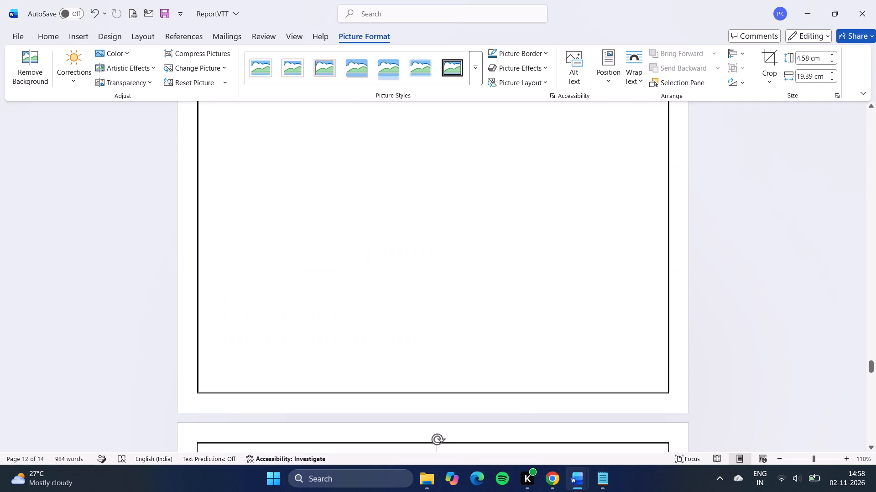
scroll(251, 334, up, 1)
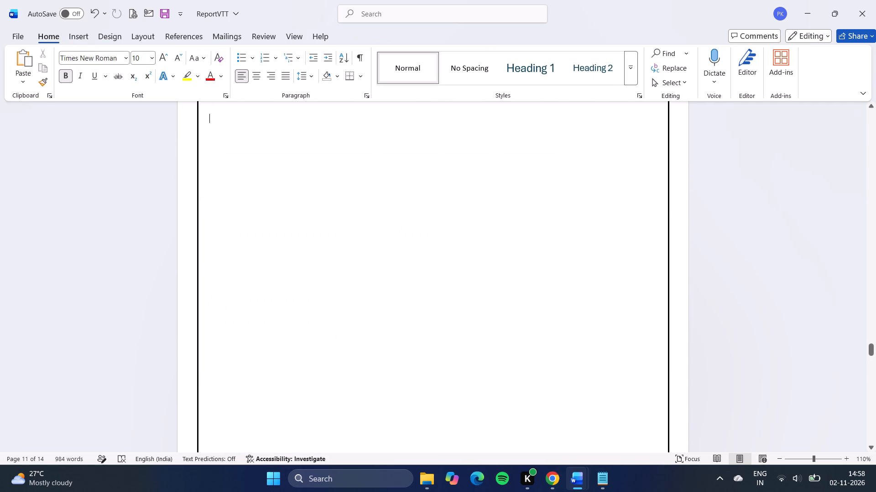
scroll(251, 349, up, 1)
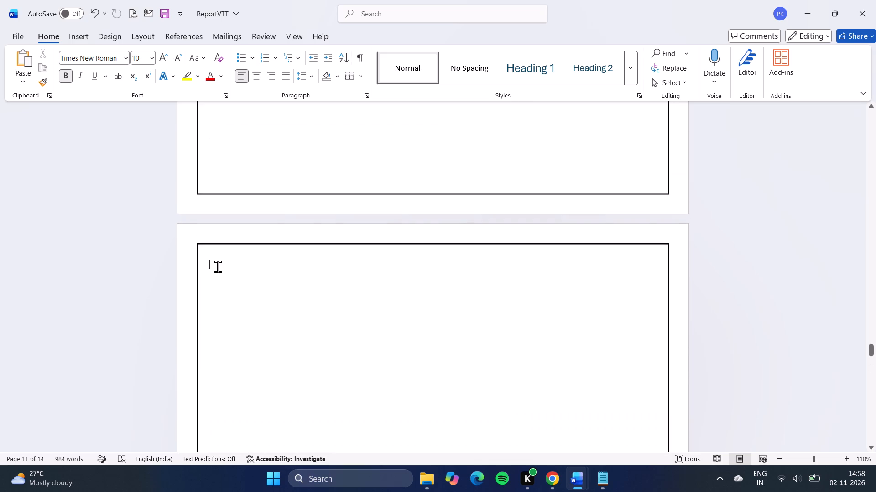
key(Delete)
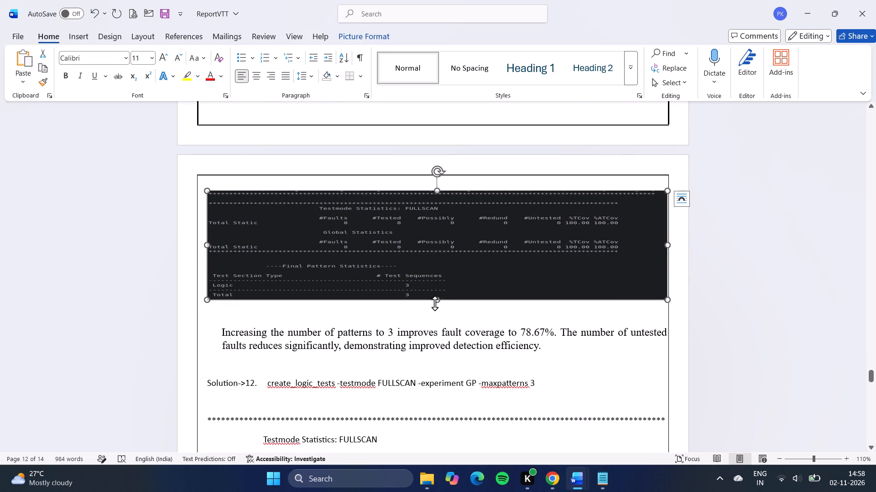
Stretch the squashed statistics picture vertically until its text has readable proportions.
drag(436, 301, 395, 159)
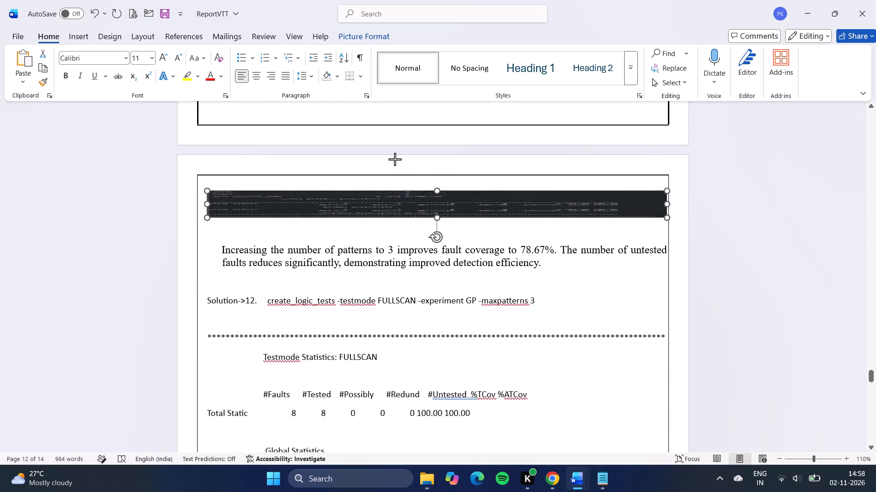
drag(395, 159, 435, 372)
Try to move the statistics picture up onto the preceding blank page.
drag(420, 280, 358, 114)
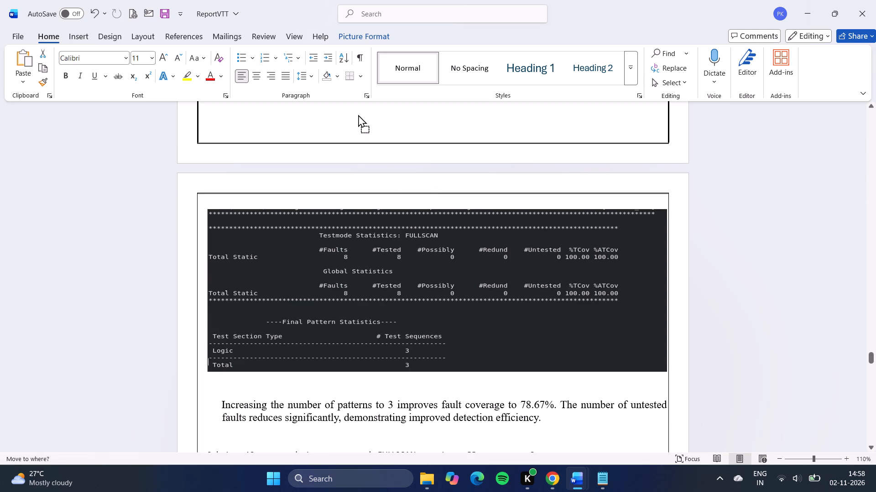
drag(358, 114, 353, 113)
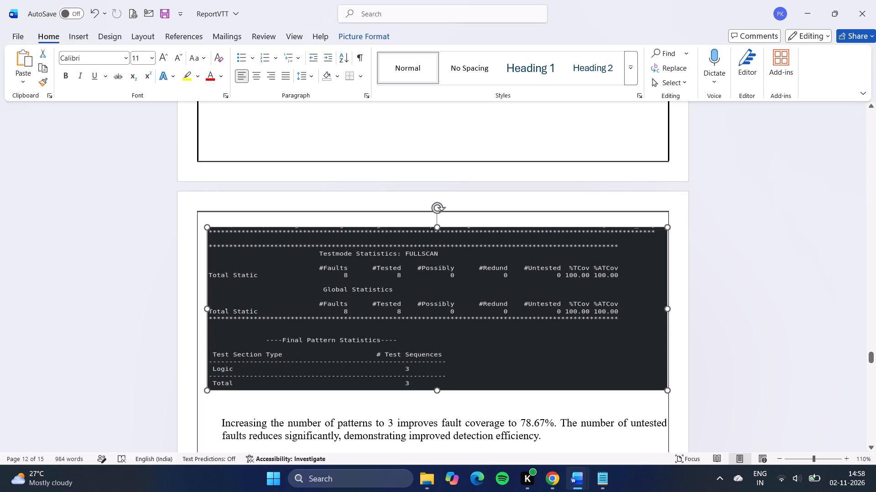
Copy the resized statistics picture.
click(582, 305)
key(ctrl+c)
Delete empty lines at the start of the blank pages preceding the statistics picture.
scroll(508, 313, up, 1)
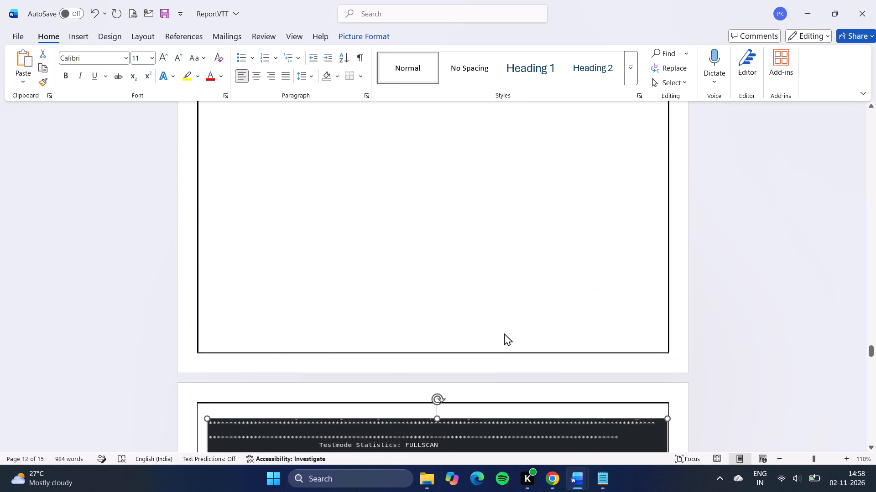
scroll(309, 293, up, 1)
click(288, 326)
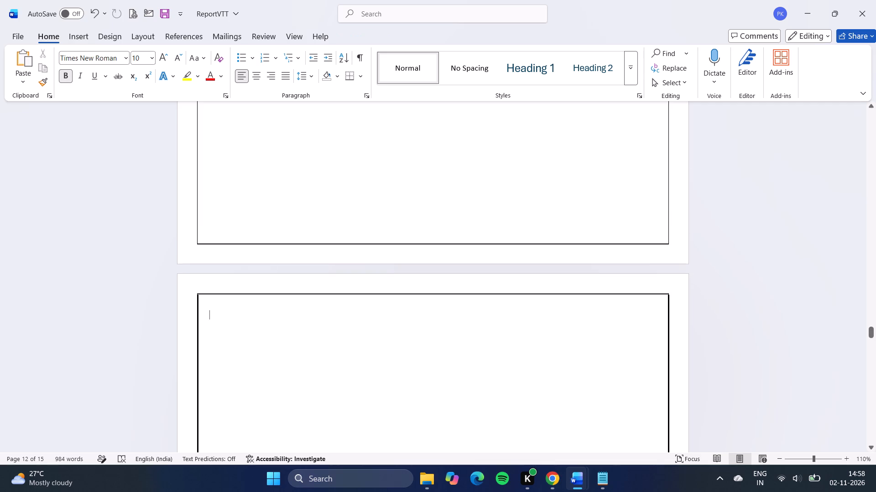
key(Delete)
scroll(279, 313, up, 1)
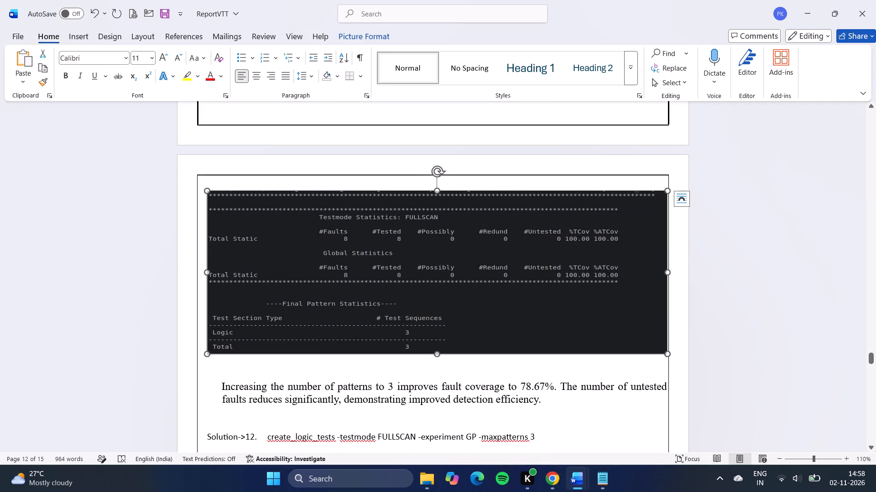
scroll(279, 313, up, 4)
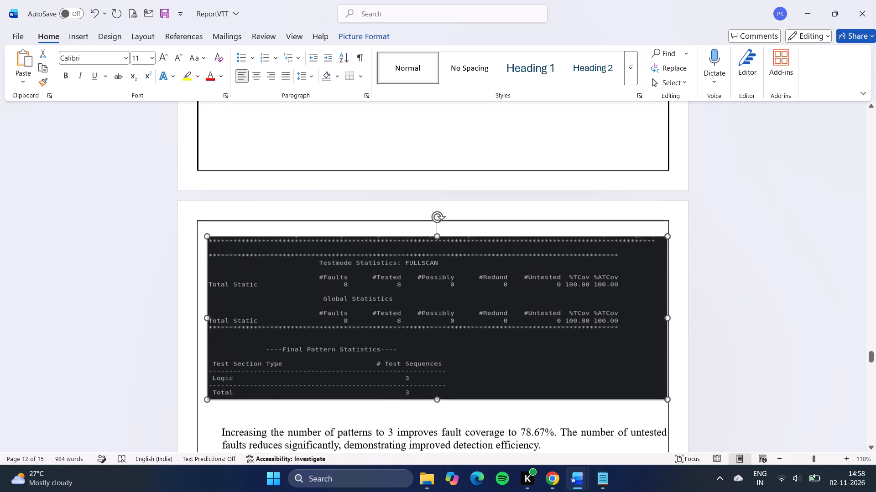
scroll(262, 322, up, 1)
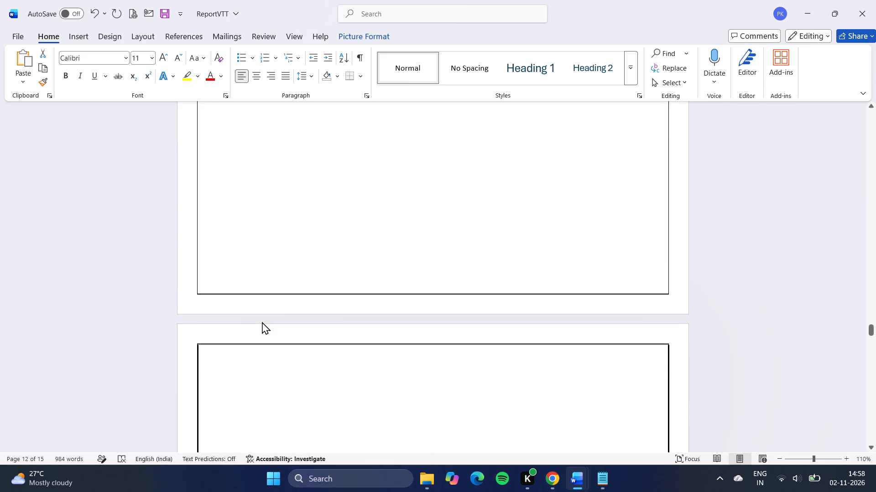
scroll(262, 322, up, 1)
click(249, 386)
key(Delete)
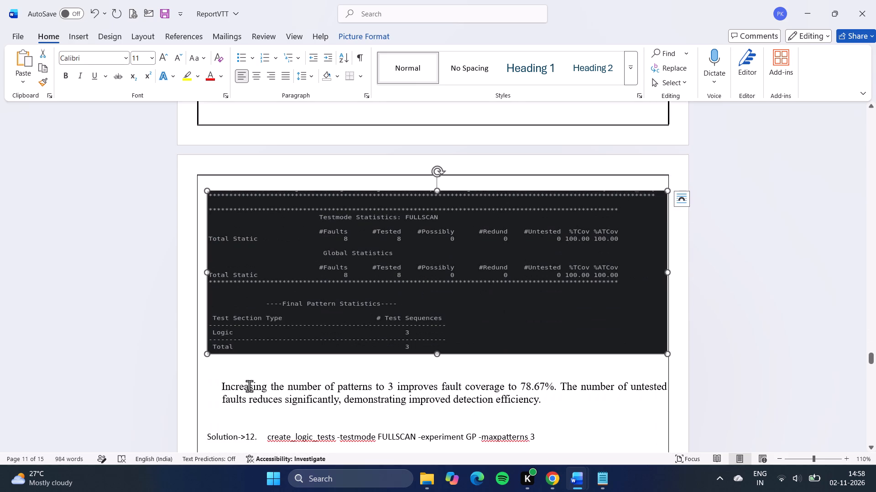
Delete further empty lines between the create_logic_tests heading and the statistics picture to remove the surplus blank page.
scroll(297, 359, up, 1)
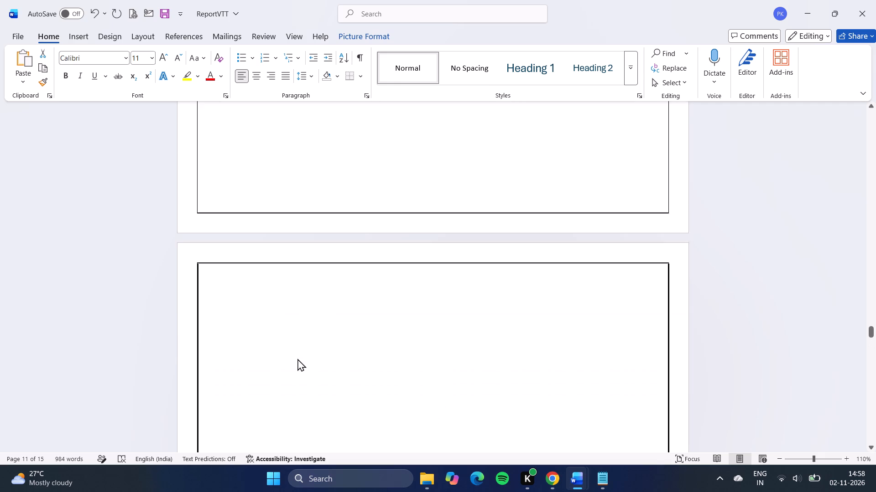
scroll(297, 359, up, 1)
click(209, 373)
key(Delete)
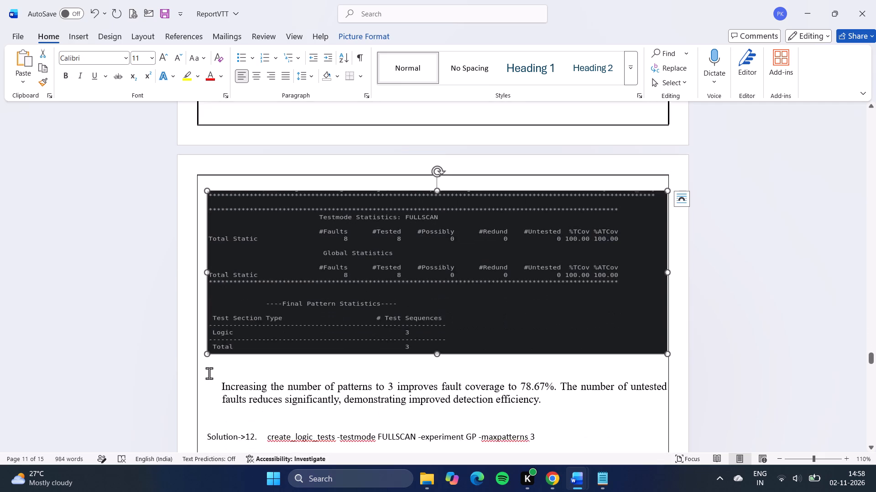
scroll(212, 378, up, 1)
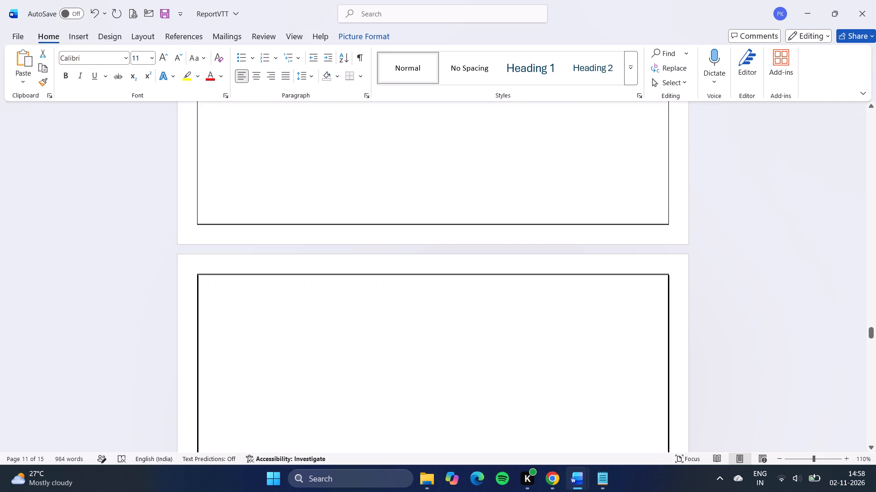
click(213, 302)
key(Delete)
scroll(213, 302, up, 1)
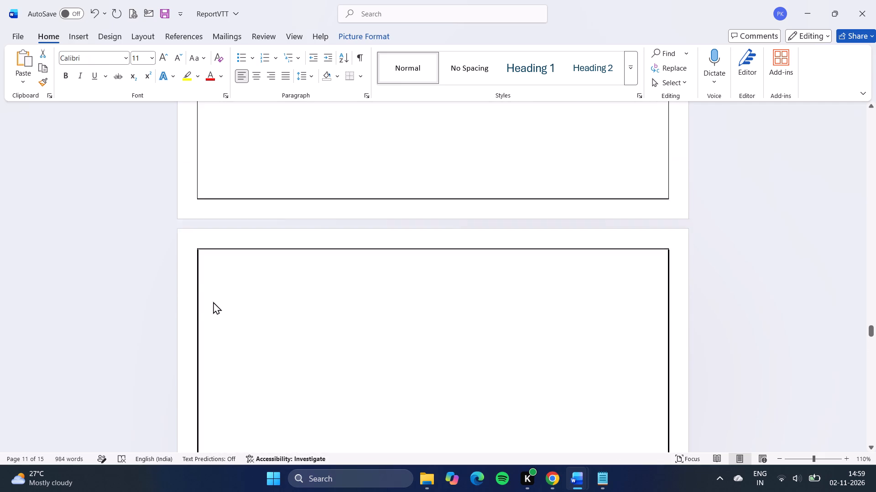
scroll(213, 302, up, 1)
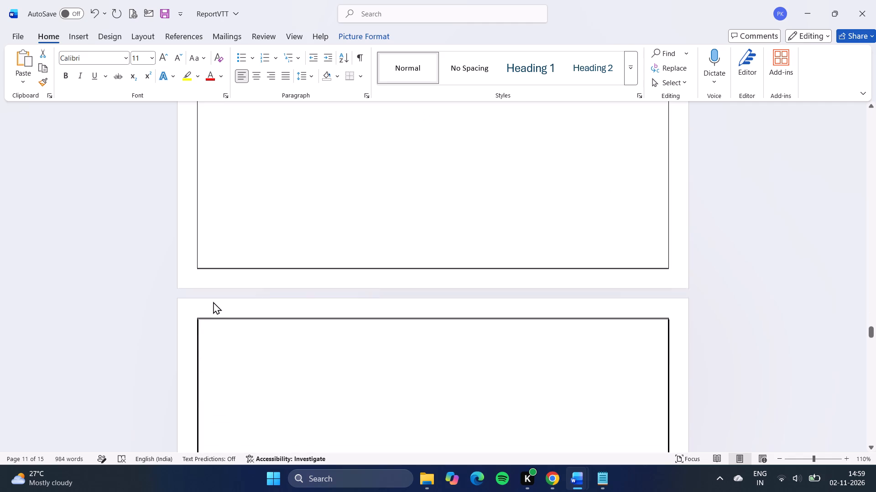
scroll(213, 302, up, 1)
click(200, 294)
key(Delete)
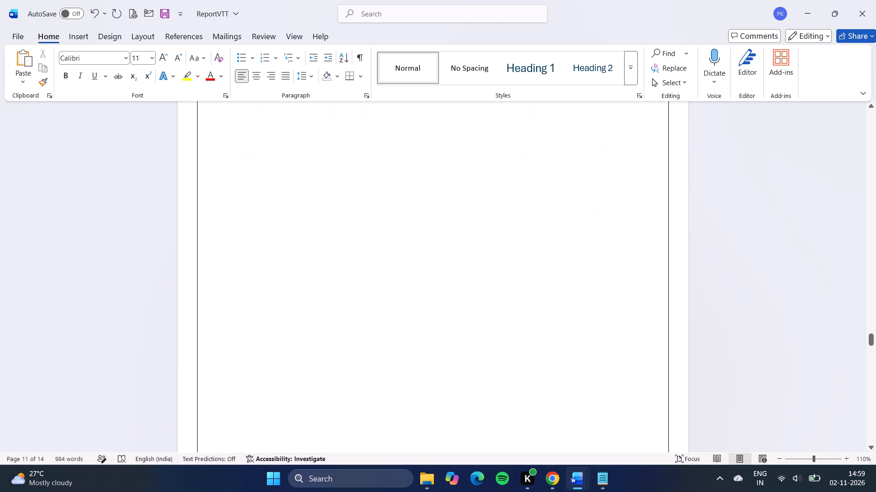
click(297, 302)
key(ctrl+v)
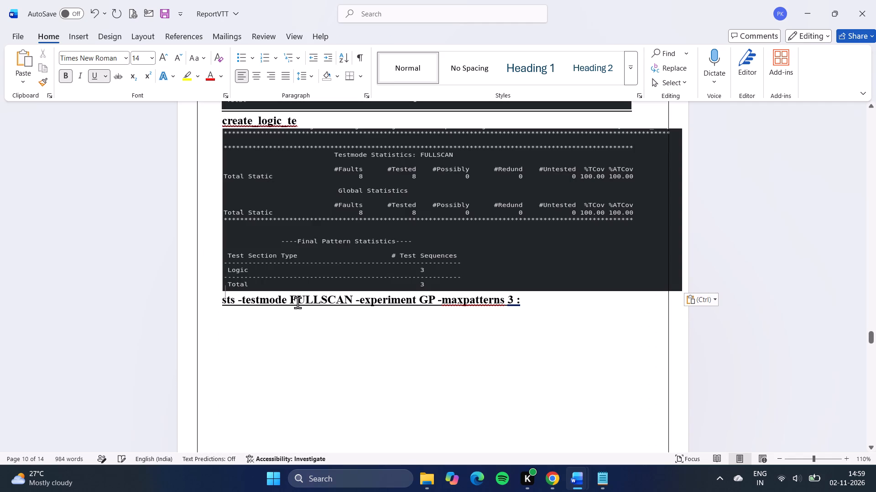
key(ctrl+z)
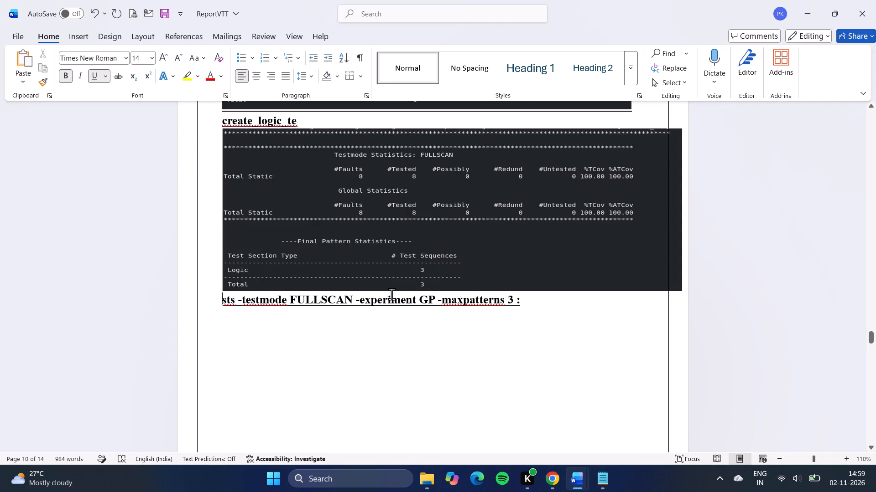
Paste the copied statistics picture on a new line directly below the create_logic_tests heading for experiment GP maxpatterns 3.
click(612, 130)
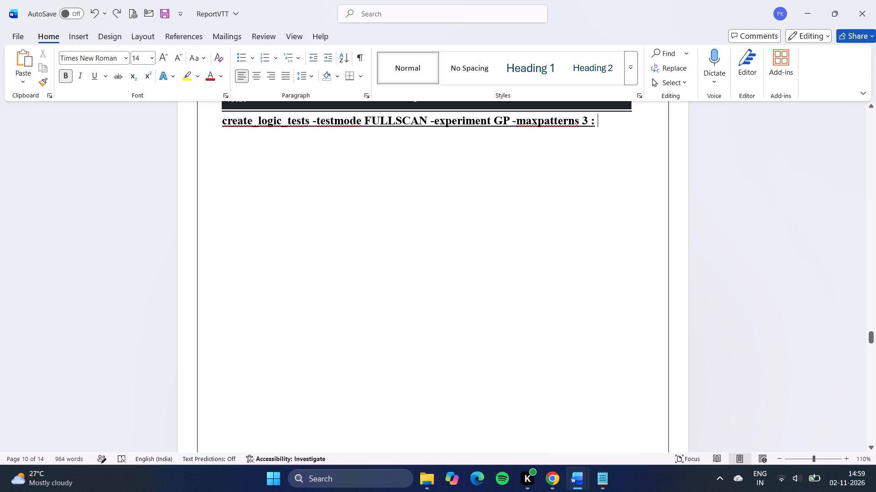
key(Return)
key(ctrl+v)
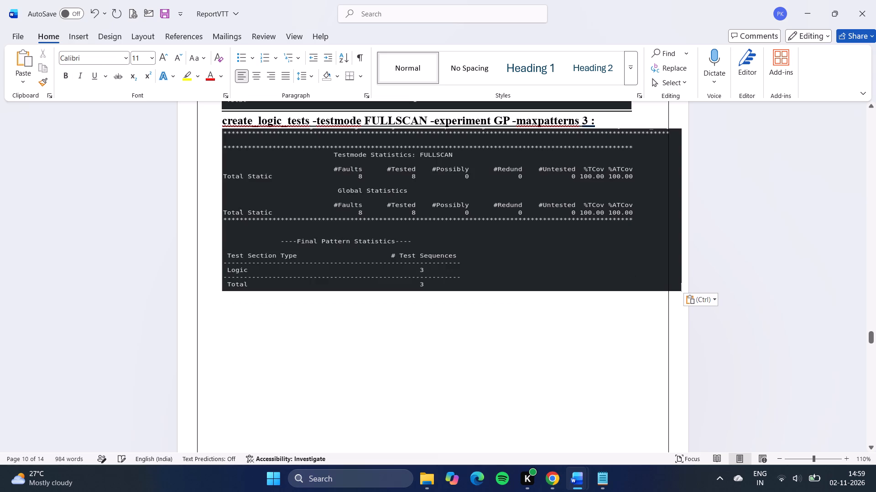
Slightly reduce the height of the pasted statistics picture below the create_logic_tests heading.
click(658, 223)
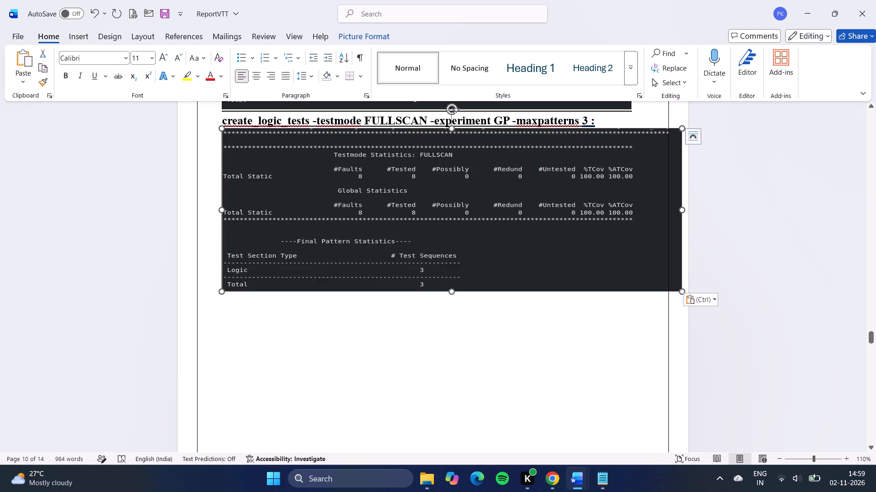
drag(542, 236, 492, 291)
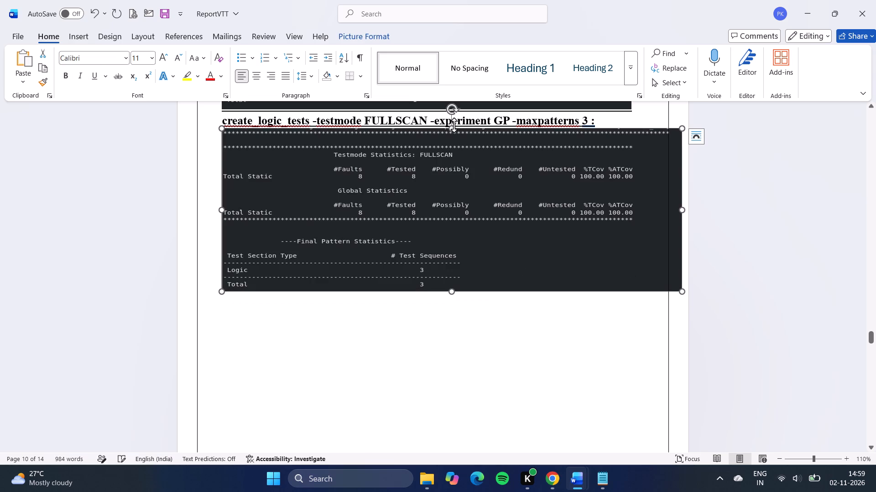
drag(454, 131, 448, 148)
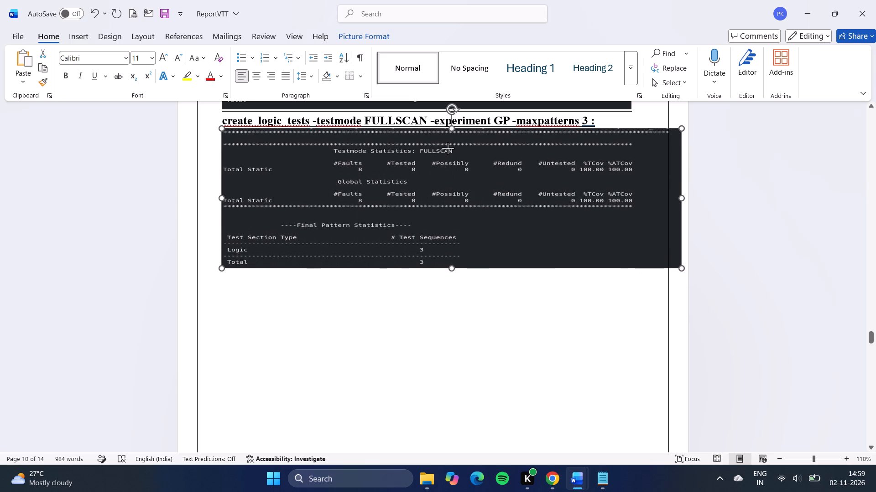
drag(448, 148, 446, 144)
Add three blank lines between the create_logic_tests heading and the pasted statistics picture.
click(615, 121)
key(Return)
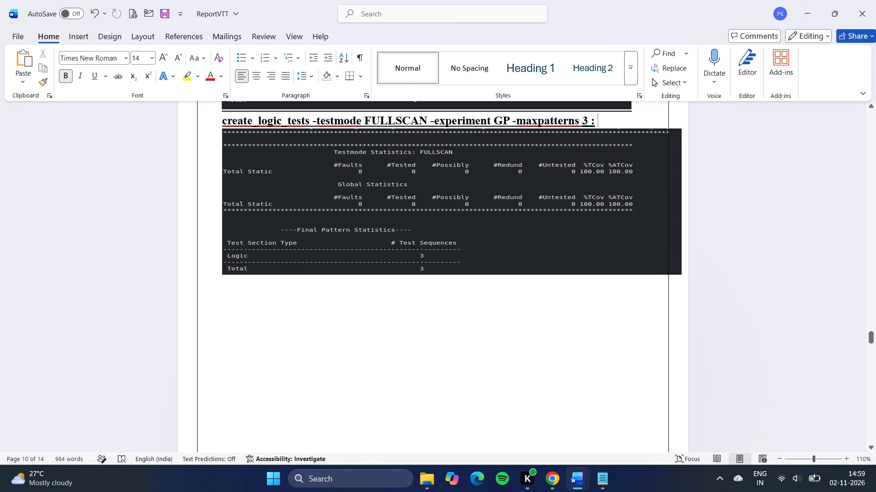
key(Return)
key(Return)
Crop the empty dark area off the pasted statistics picture's right side so it fits inside the page border.
right_click(625, 221)
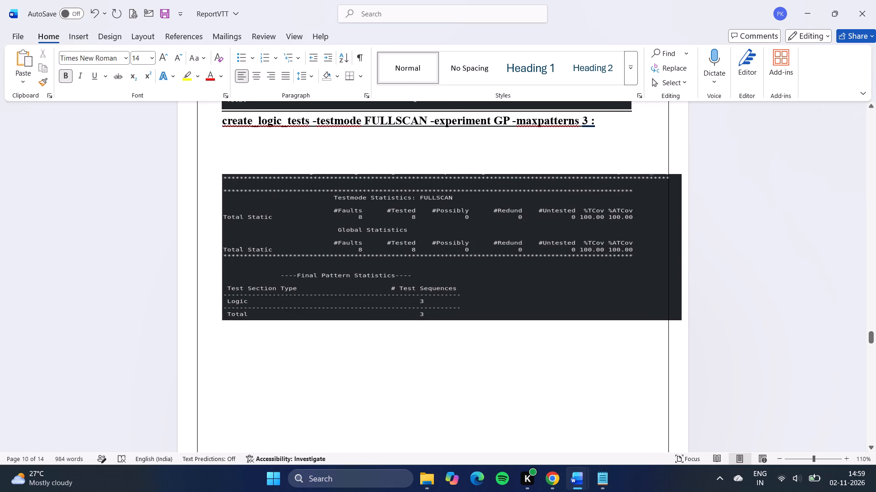
click(660, 108)
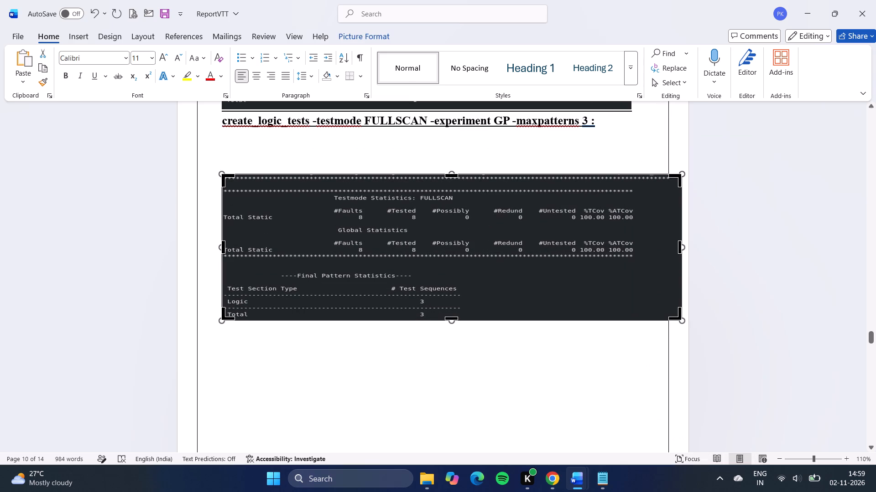
drag(679, 250, 650, 252)
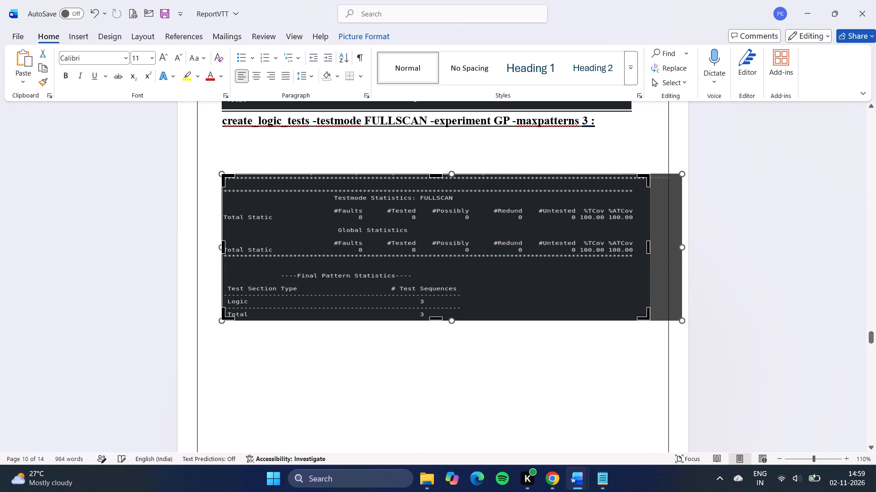
click(748, 266)
Delete the leftover duplicate statistics picture on the page following the create_logic_tests heading.
scroll(547, 403, down, 1)
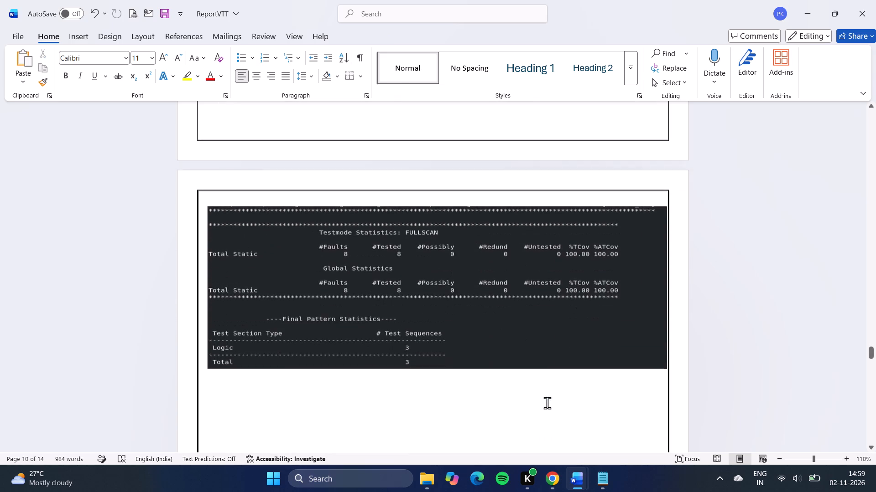
scroll(547, 403, down, 1)
click(482, 314)
key(BackSpace)
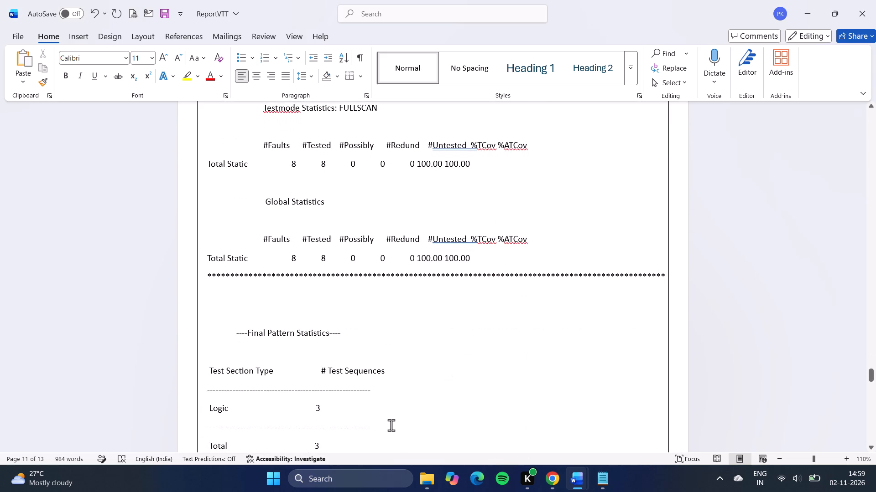
Delete the typed statistics text from the asterisk line above Testmode Statistics: FULLSCAN through the Total row of Final Pattern Statistics.
scroll(375, 430, down, 1)
drag(358, 433, 199, 273)
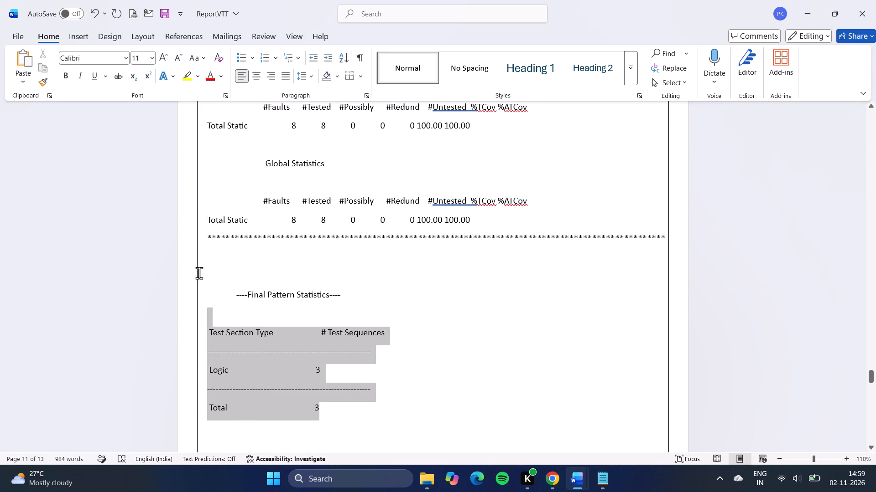
drag(199, 273, 207, 168)
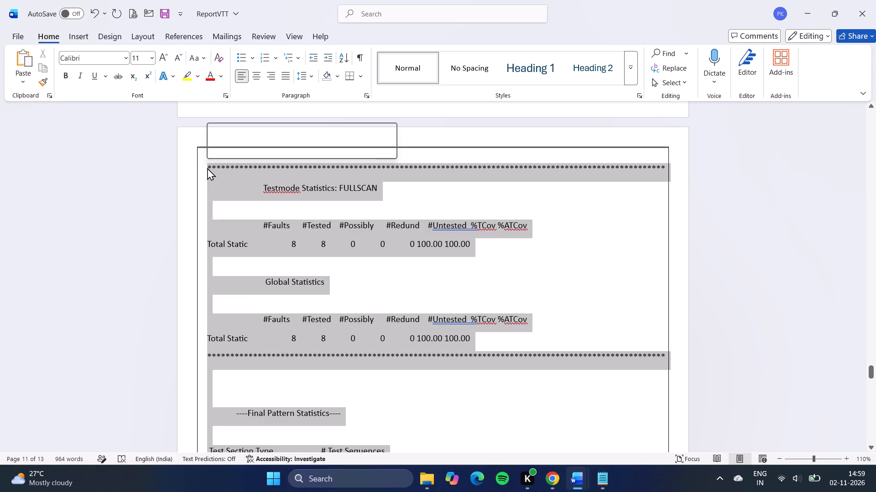
key(BackSpace)
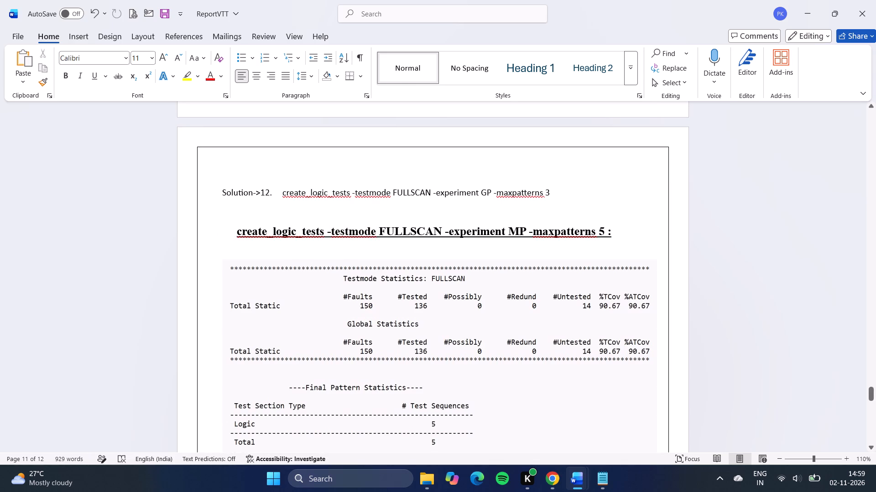
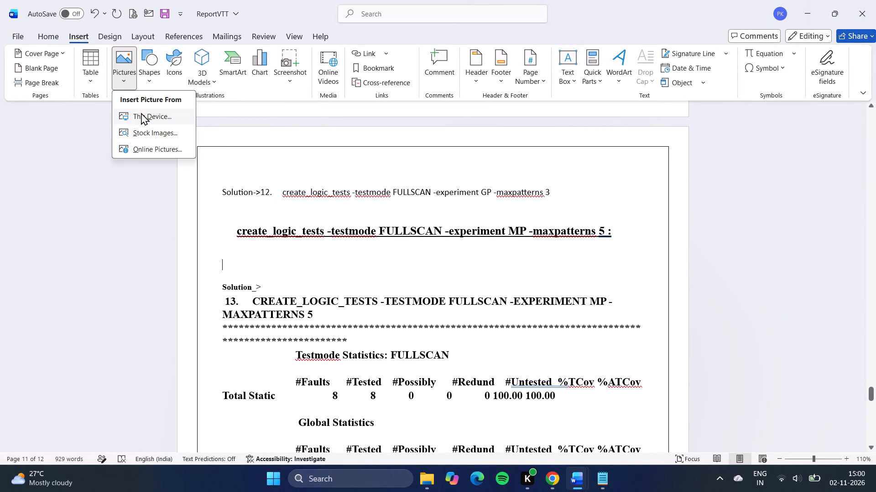
Insert the saved fault statistics picture from this device below the create_logic_tests MP -maxpatterns 5 heading.
double_click(163, 106)
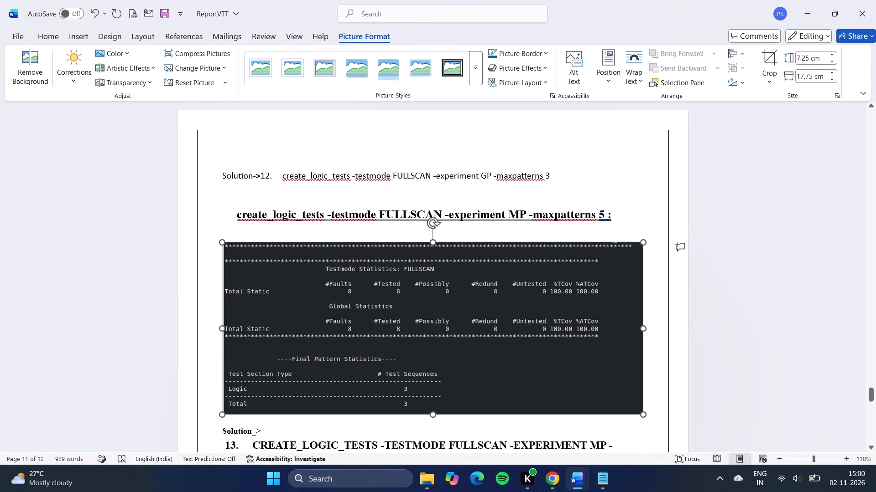
Select the old typed statistics text under item 13, from the final Total line back up to Testmode Statistics: FULLSCAN.
scroll(484, 364, down, 1)
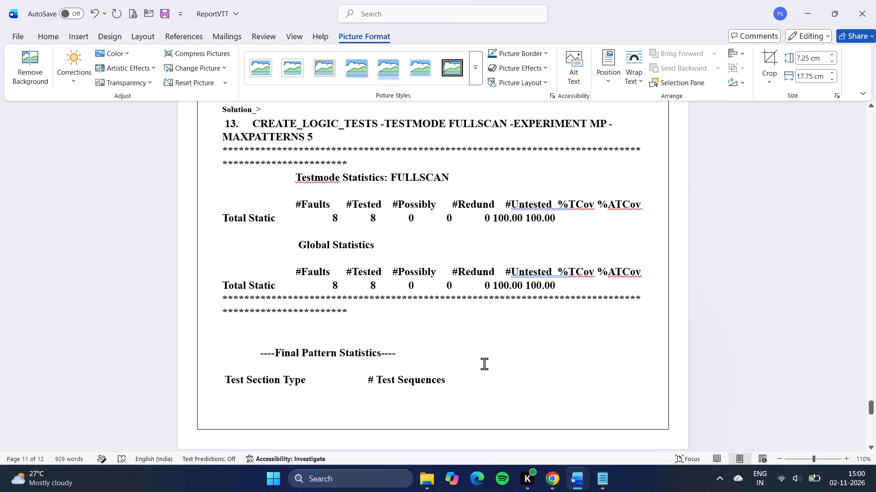
scroll(484, 364, down, 1)
drag(438, 234, 283, 225)
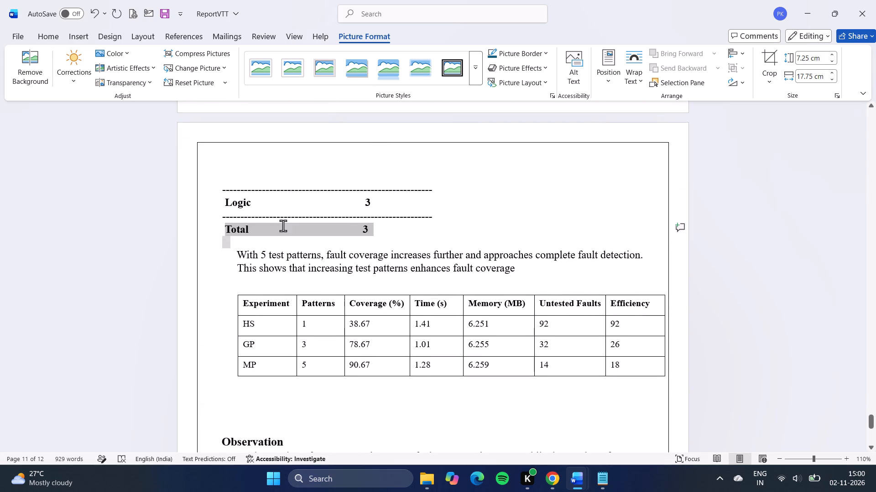
drag(283, 225, 242, 158)
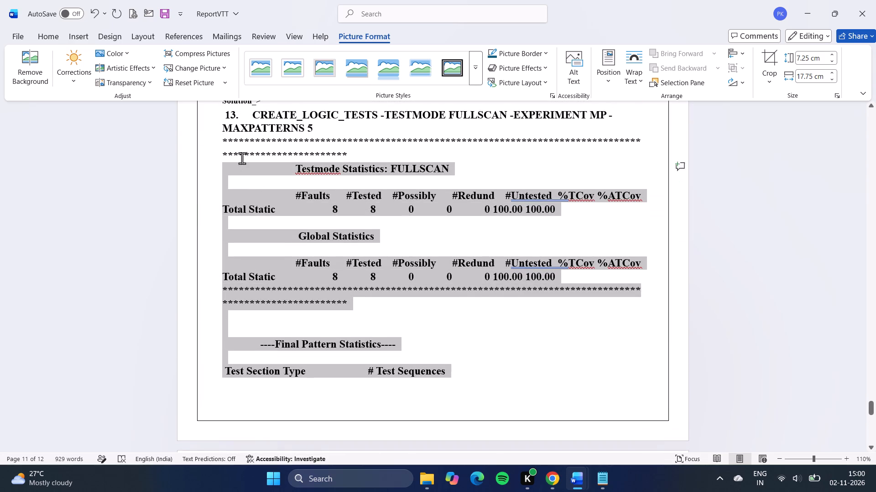
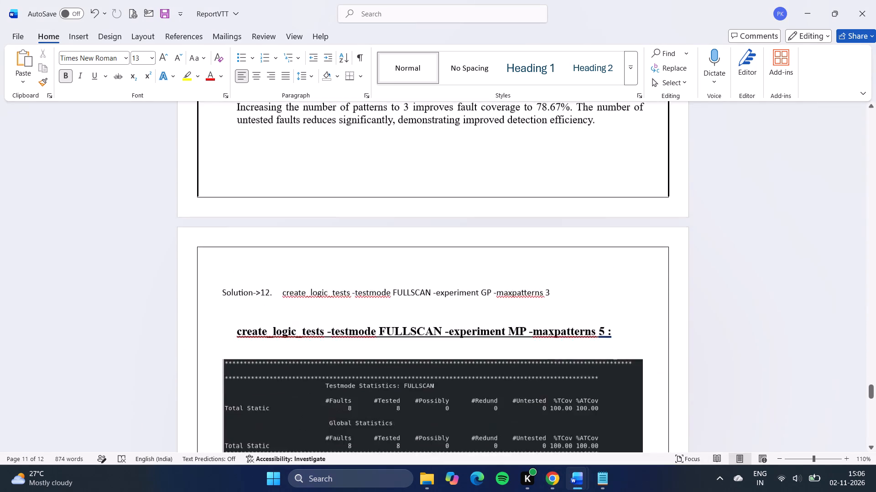
scroll(495, 374, down, 1)
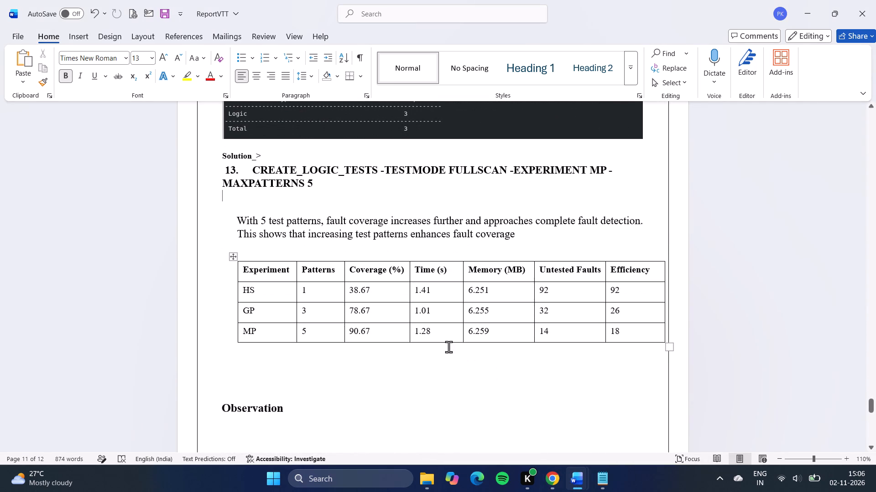
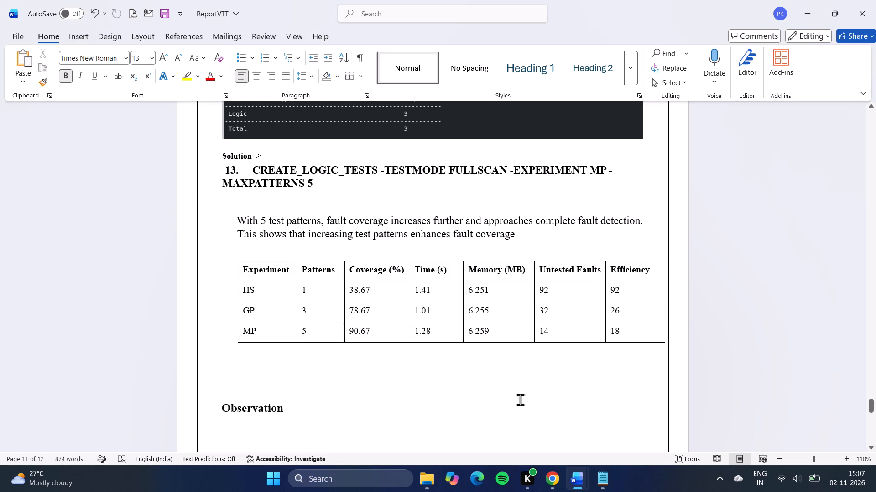
Save the current changes to the ReportVTT document.
scroll(527, 395, up, 3)
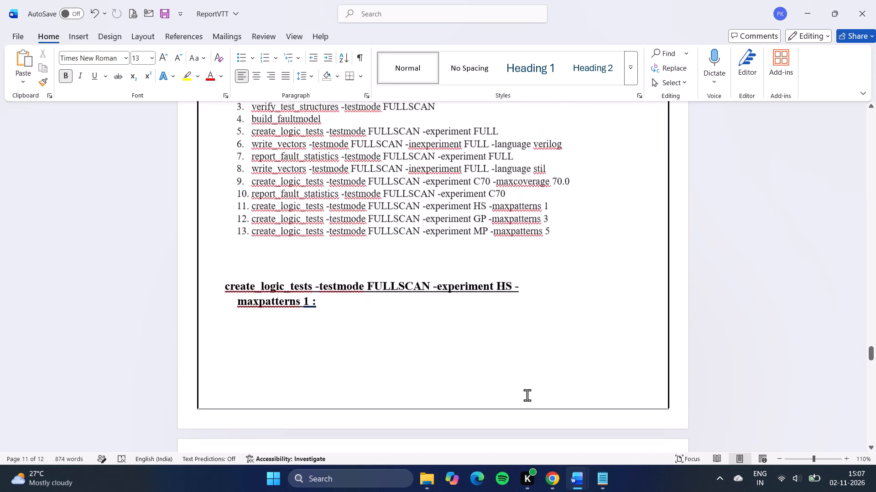
scroll(527, 395, up, 1)
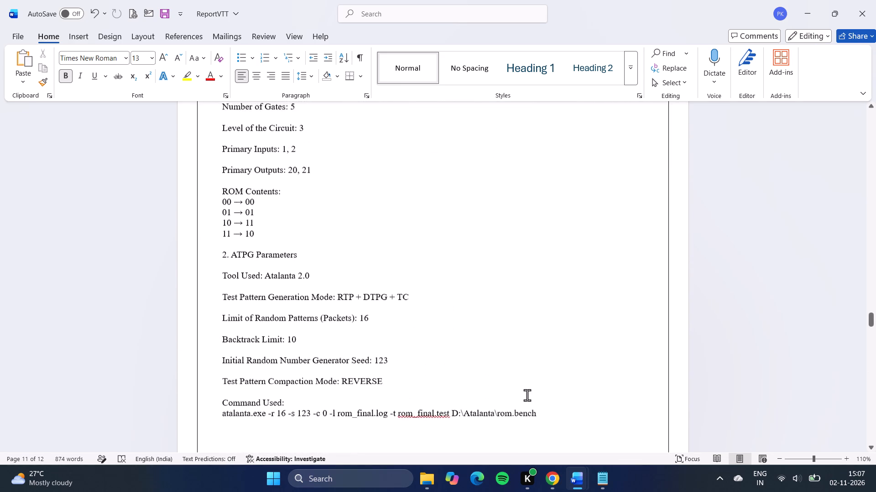
scroll(527, 395, up, 1)
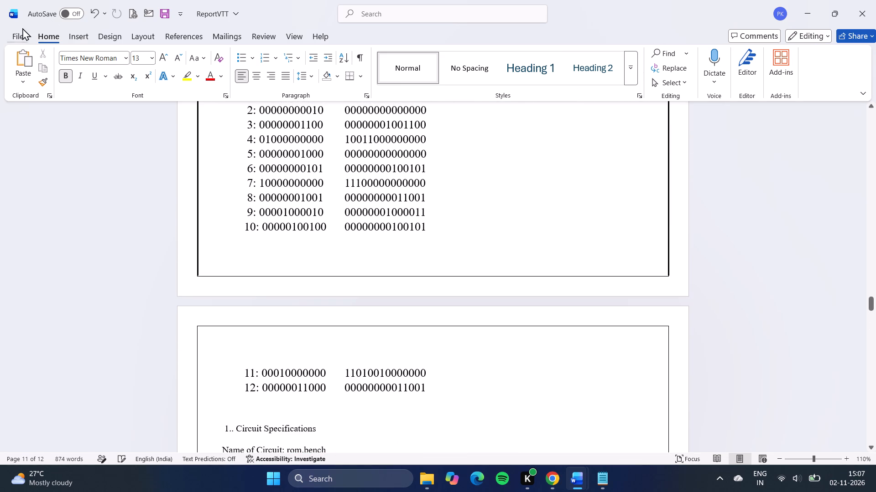
click(165, 12)
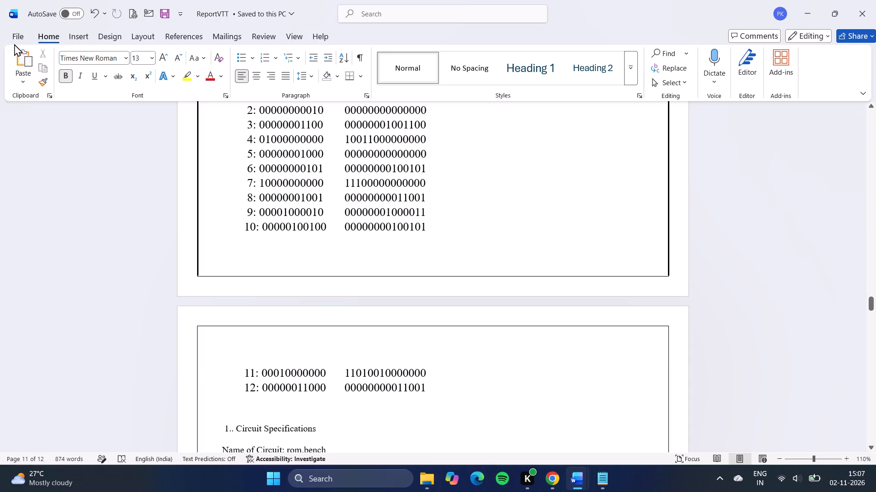
Save a copy of the report in the Downloads folder as a Word document named ReportVTT check.
click(14, 41)
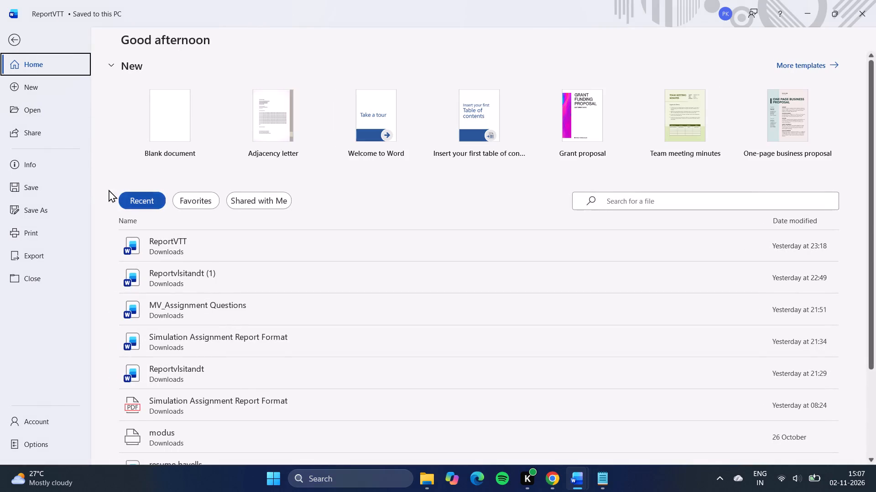
click(15, 214)
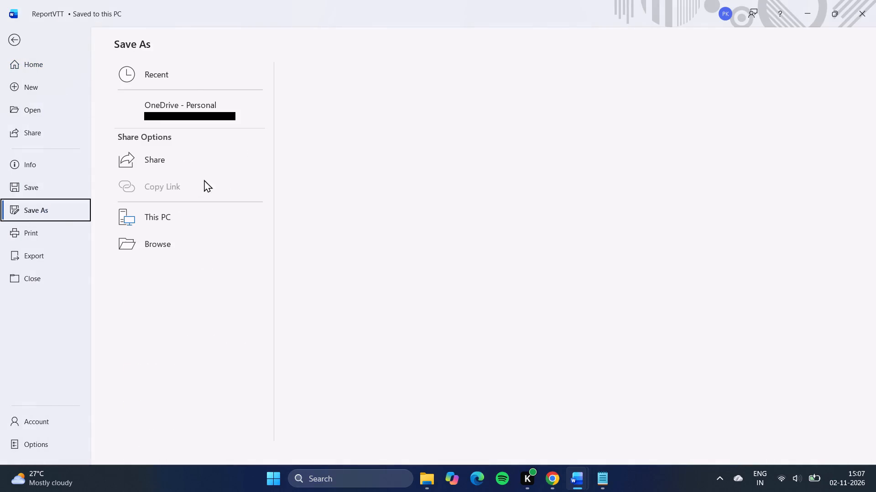
click(348, 90)
click(348, 90)
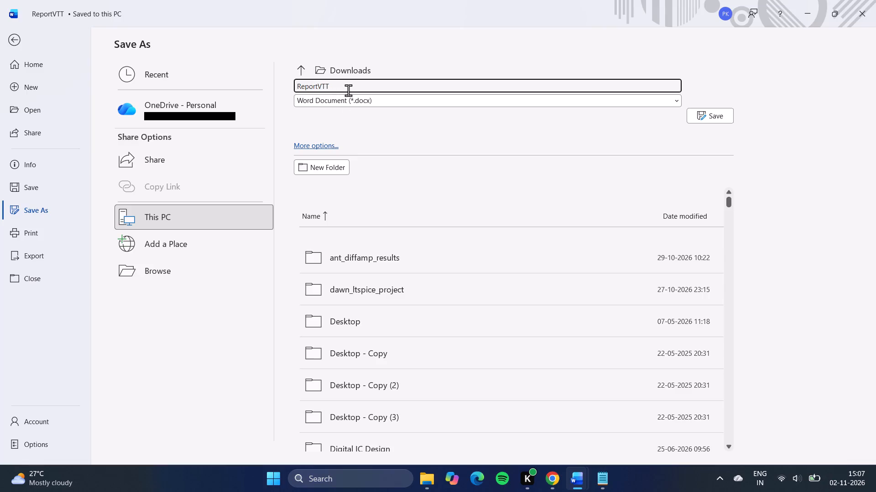
text(chesck)
key(BackSpace)
key(BackSpace)
key(BackSpace)
text(cj)
key(BackSpace)
text(k)
key(space)
click(685, 116)
click(691, 116)
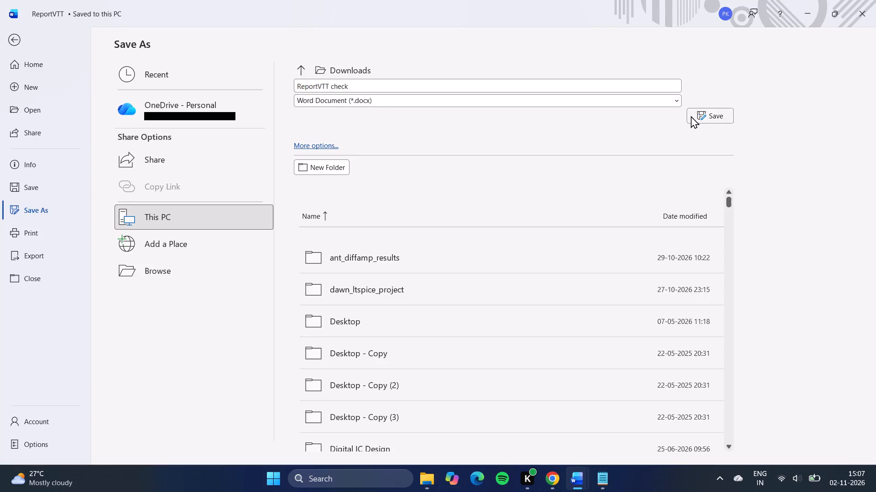
Review the report from the ROM circuit diagram through the fault reduction results to the Atalanta test pattern generation output and circuit details.
scroll(381, 219, up, 1)
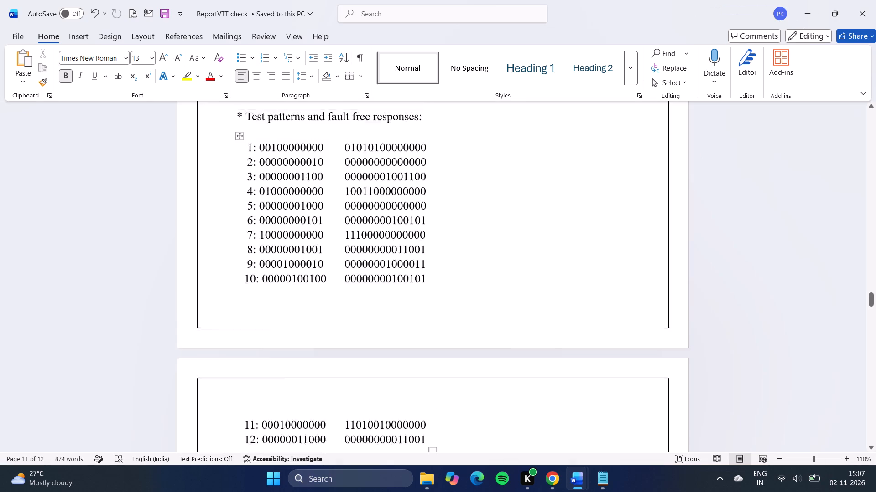
scroll(381, 219, up, 2)
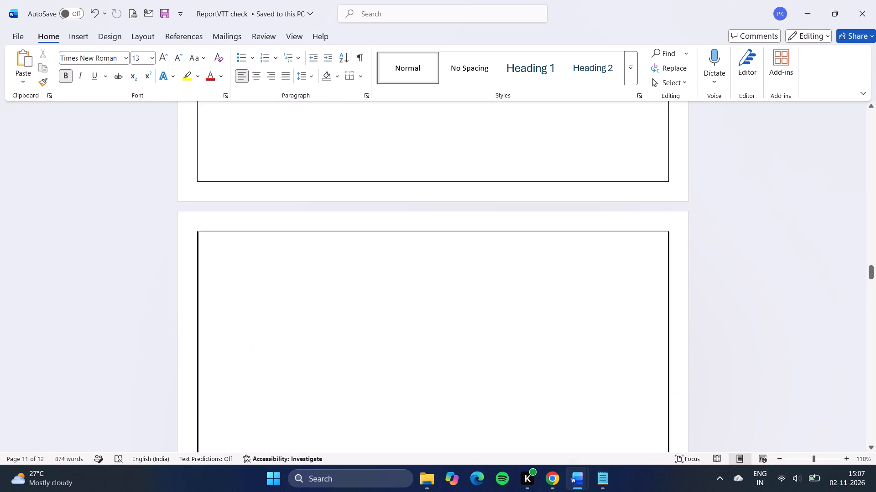
scroll(381, 219, up, 1)
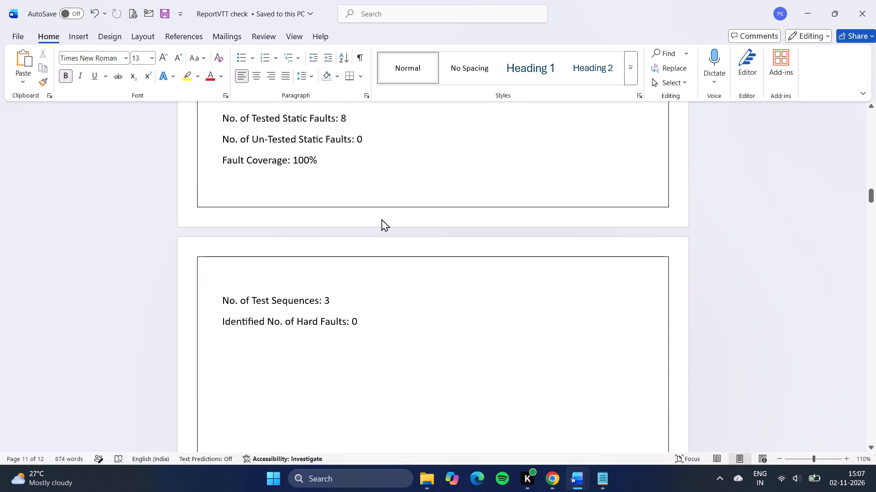
scroll(381, 219, up, 4)
scroll(390, 337, down, 1)
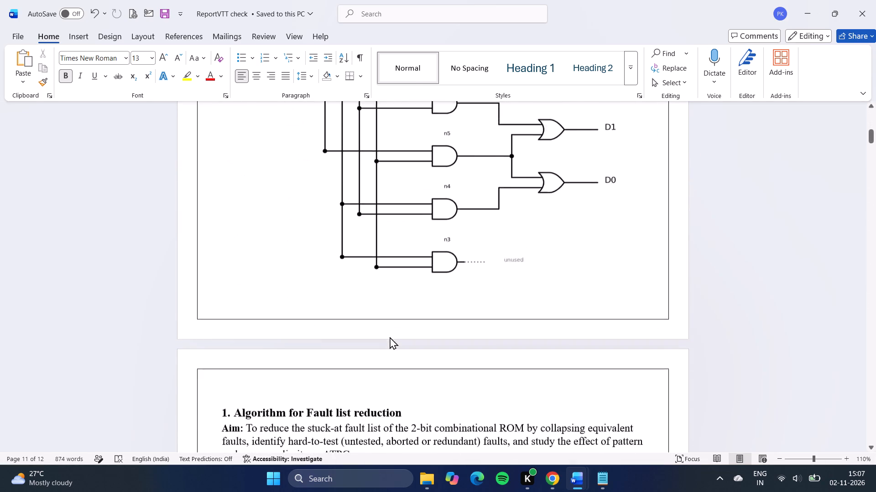
scroll(390, 337, down, 3)
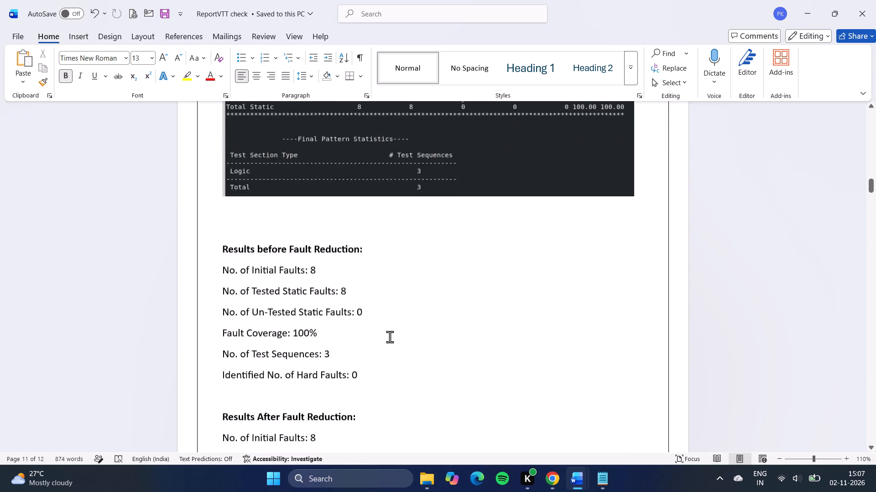
scroll(390, 337, down, 1)
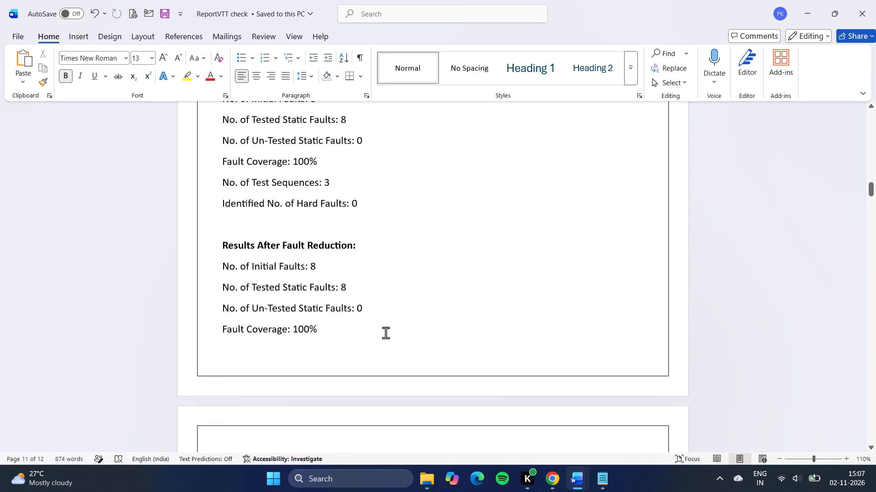
scroll(386, 333, down, 1)
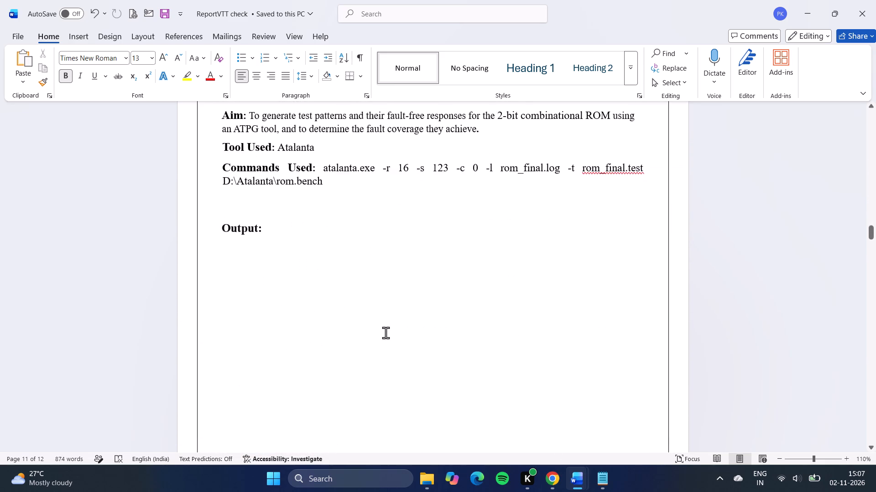
scroll(386, 333, down, 1)
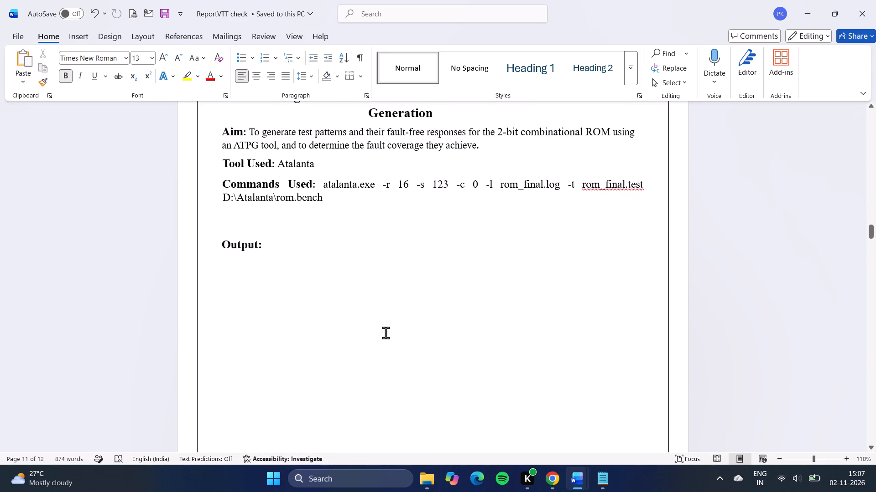
scroll(386, 333, down, 1)
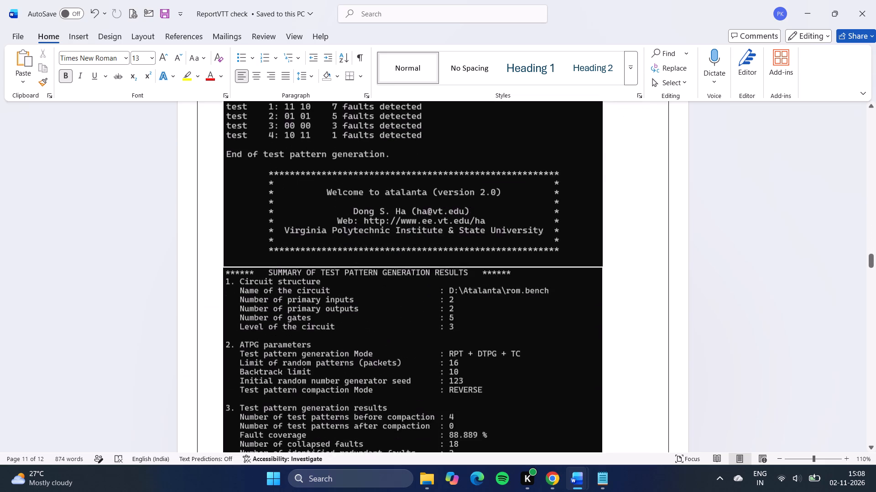
scroll(386, 333, down, 1)
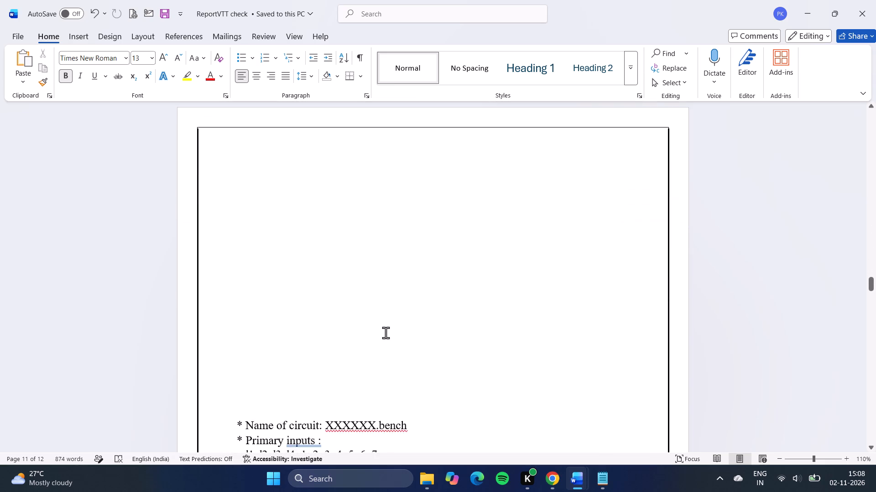
Review the XXXXXX.bench circuit's primary outputs and its list of test patterns and fault free responses.
scroll(386, 333, down, 2)
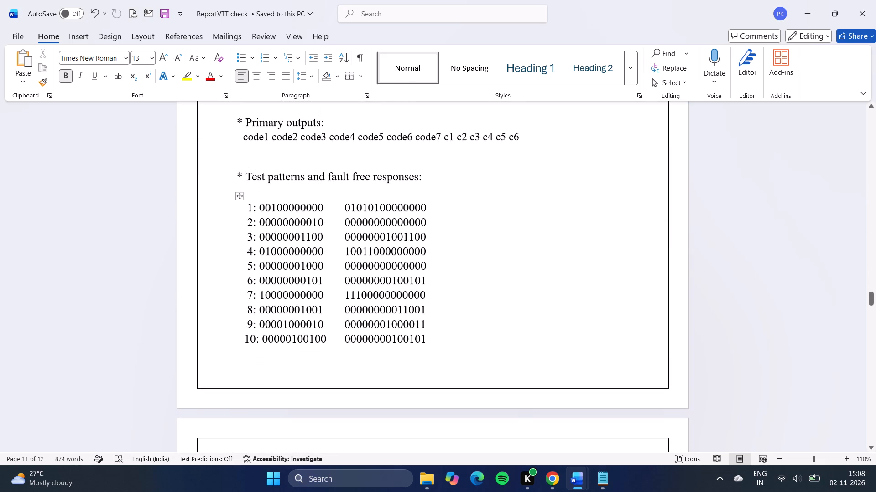
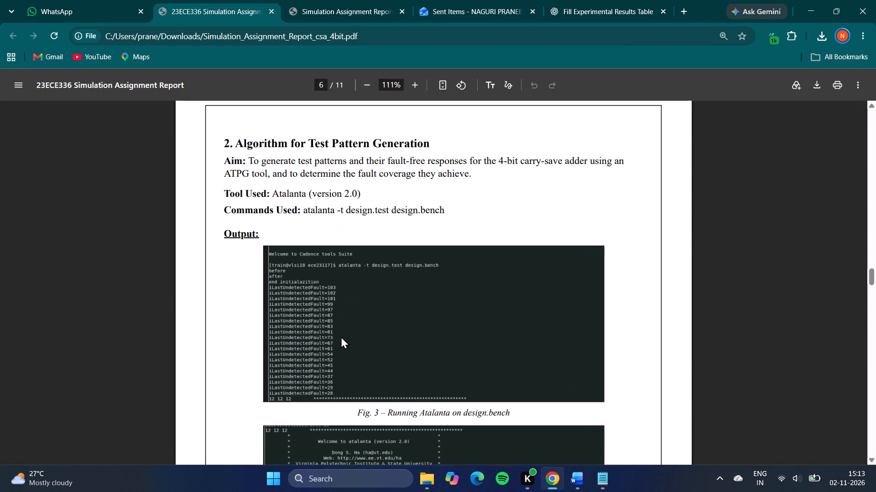
Examine the Atalanta run and summary figures in the PDF's Algorithm for Test Pattern Generation section.
scroll(267, 342, down, 1)
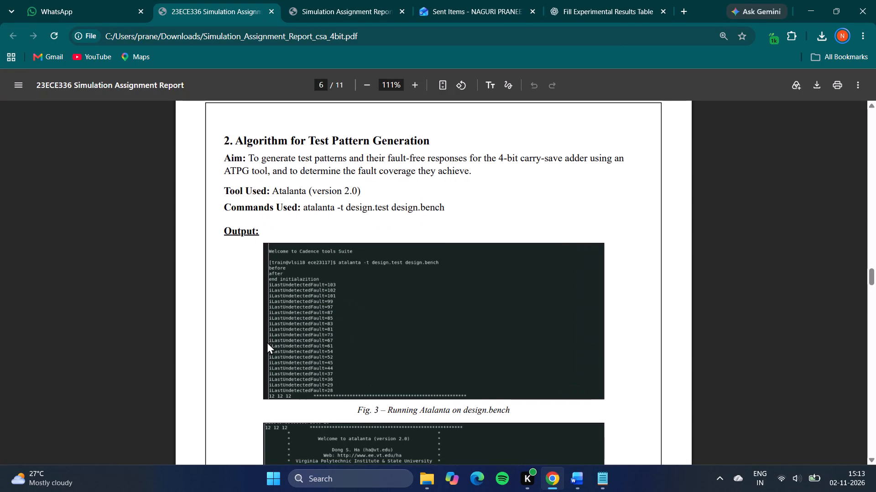
scroll(267, 342, down, 1)
scroll(422, 356, down, 2)
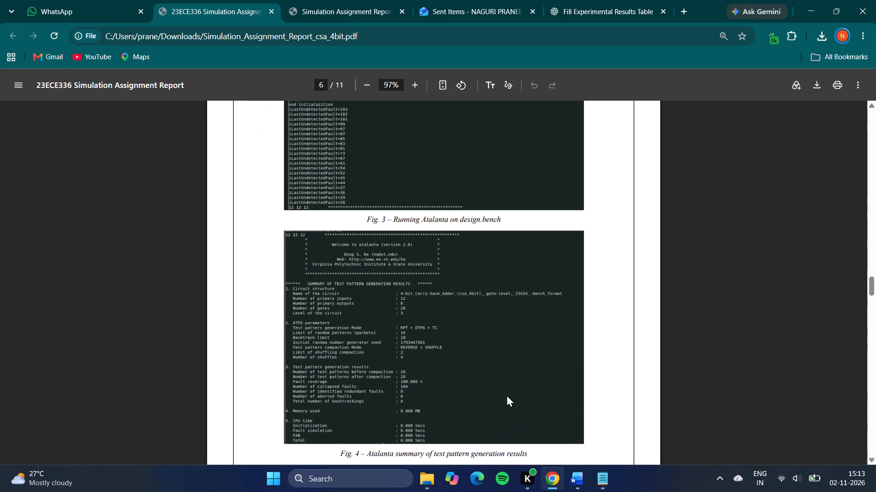
Switch to the ReportVTT check document in Word and review the HS, GP and MP experiment outputs, comparison table and observation.
click(614, 420)
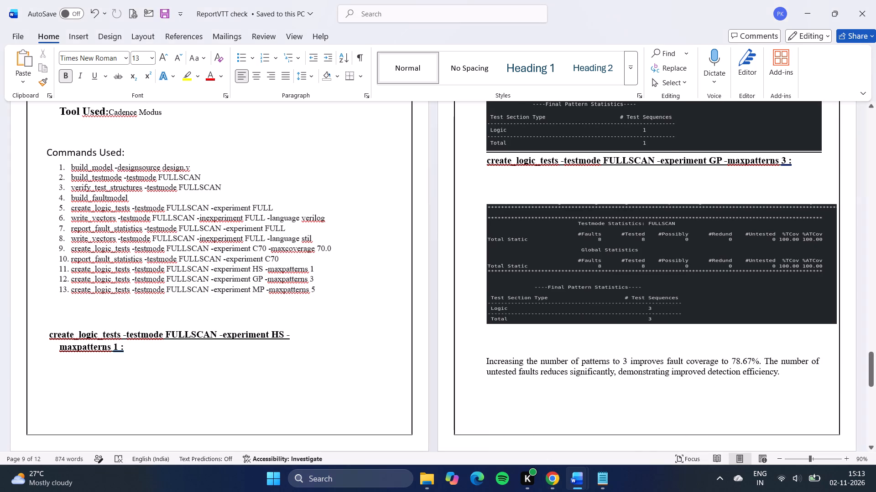
ctrl+scroll(450, 384, up, 1)
scroll(359, 414, down, 1)
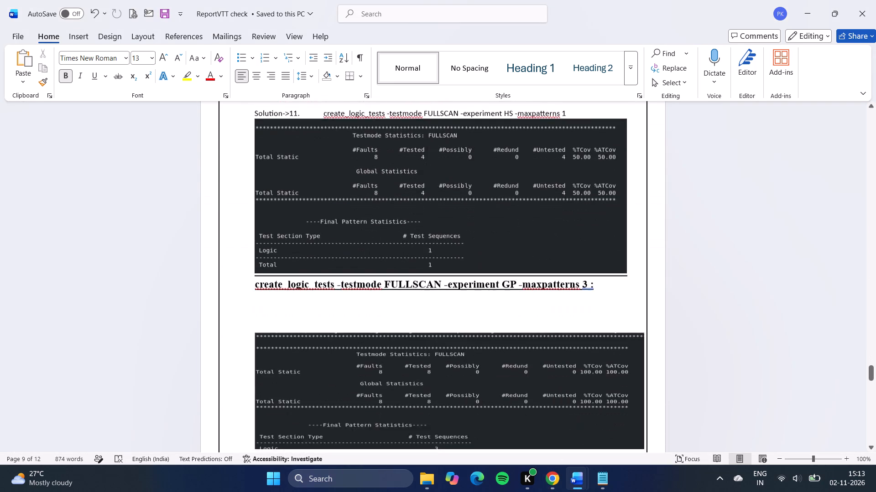
scroll(359, 414, down, 1)
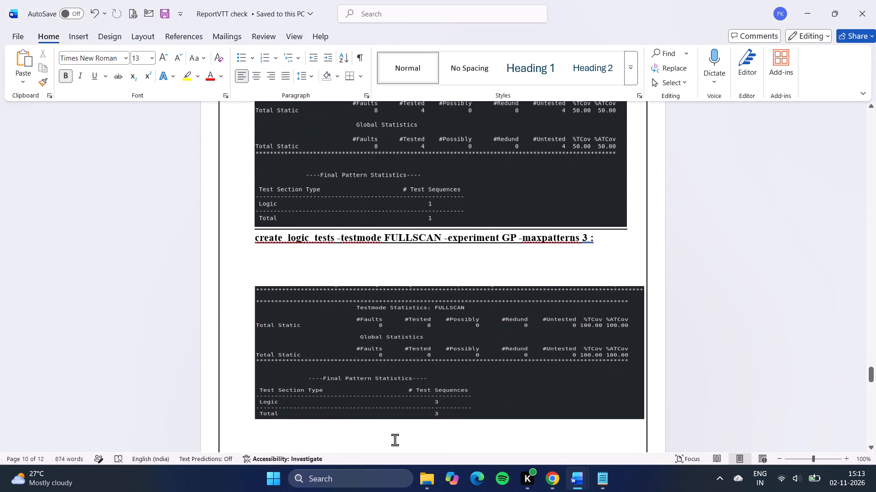
scroll(395, 440, down, 1)
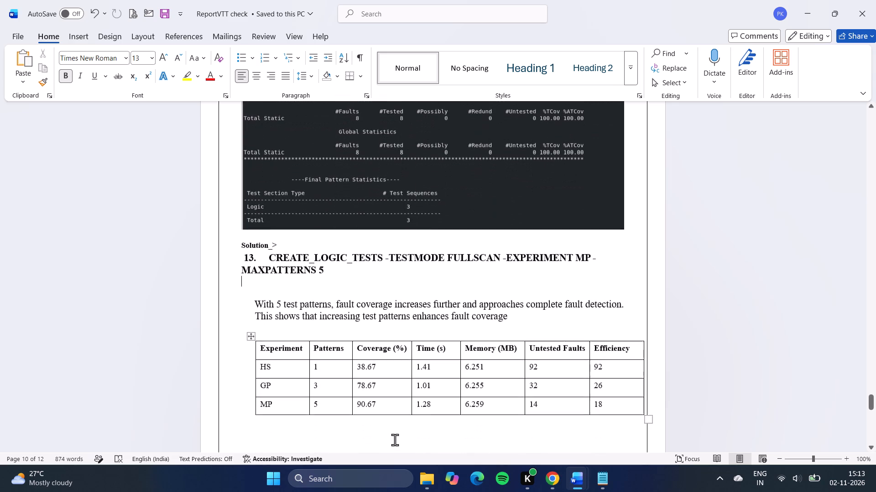
scroll(395, 440, down, 2)
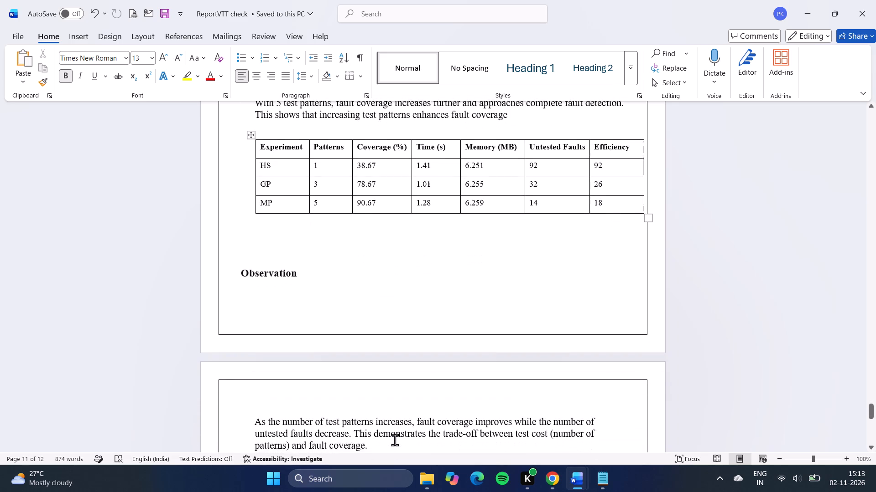
scroll(395, 440, down, 1)
scroll(404, 381, up, 2)
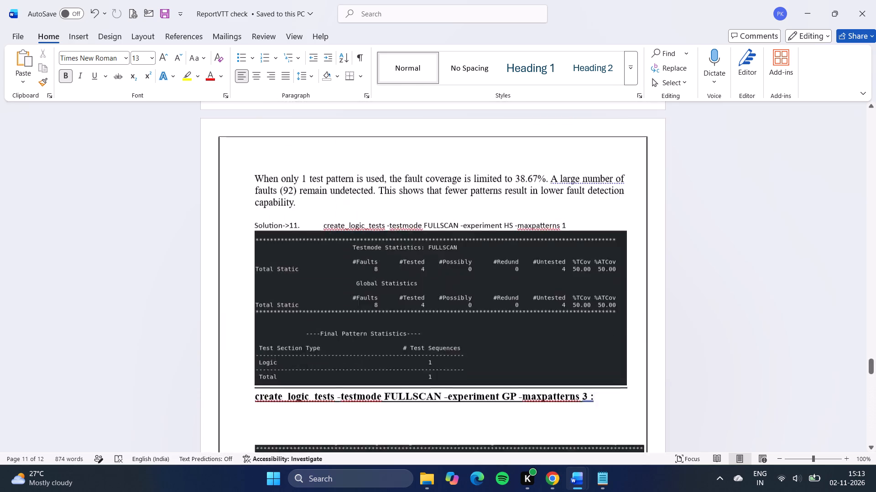
Review ReportVTT check from the logic diagram through the Verilog code to the results before and after fault reduction.
scroll(404, 381, up, 4)
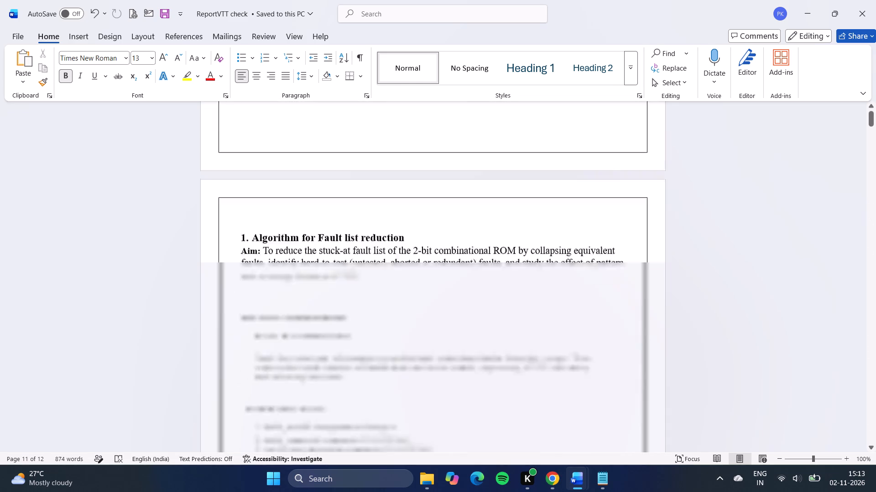
scroll(404, 381, up, 2)
scroll(419, 423, down, 1)
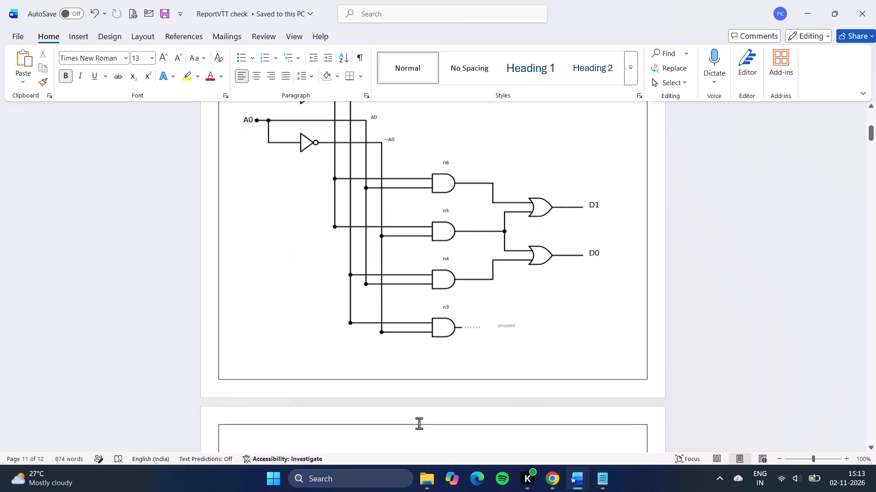
scroll(419, 423, down, 2)
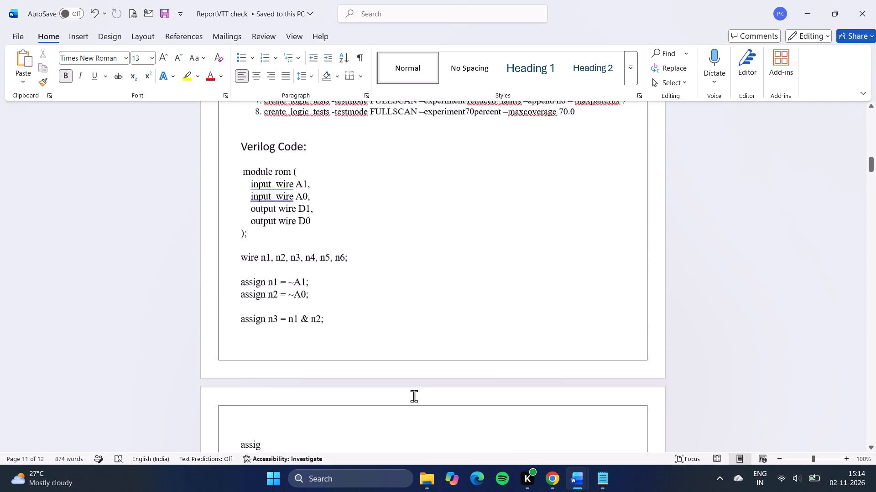
scroll(414, 396, down, 2)
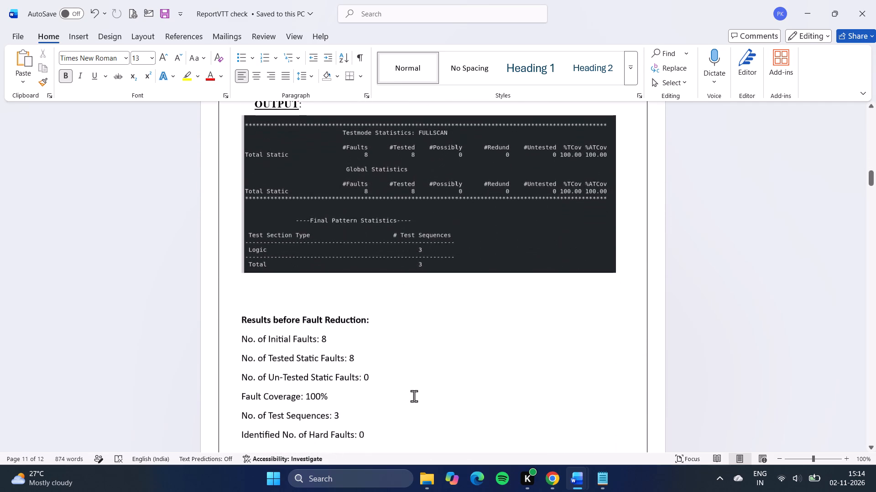
scroll(414, 396, down, 1)
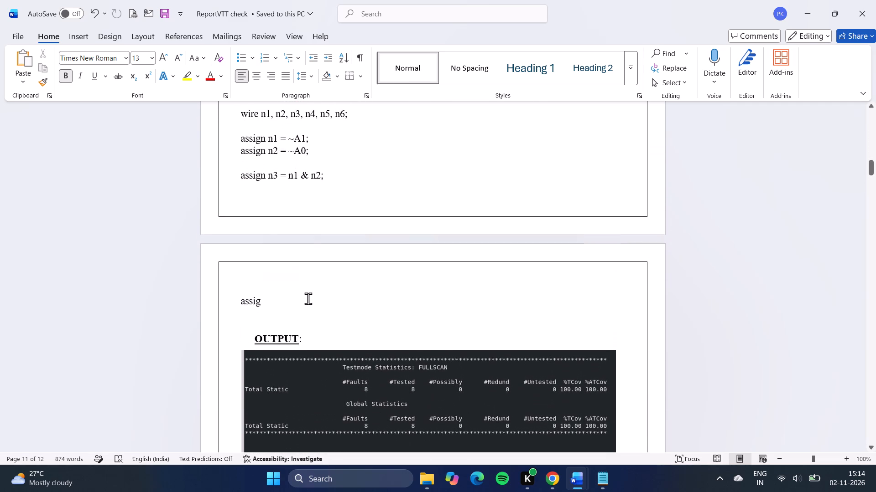
click(299, 298)
scroll(272, 316, down, 1)
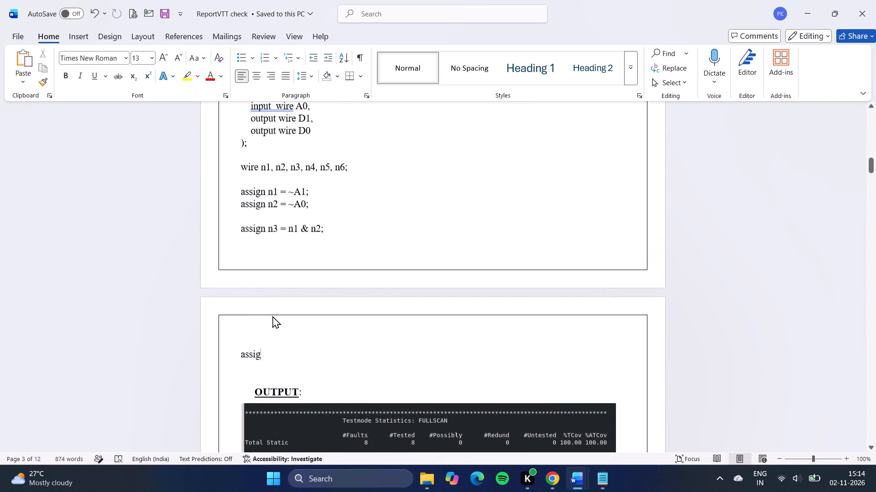
scroll(272, 316, down, 1)
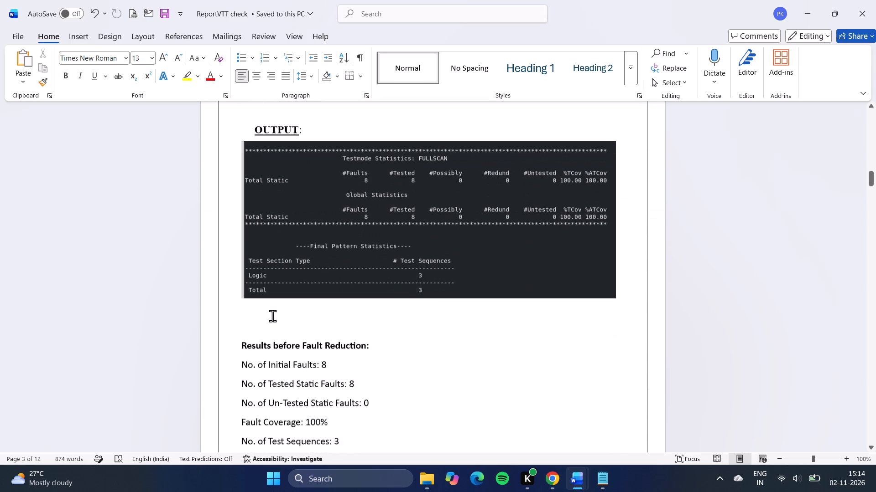
scroll(272, 316, down, 1)
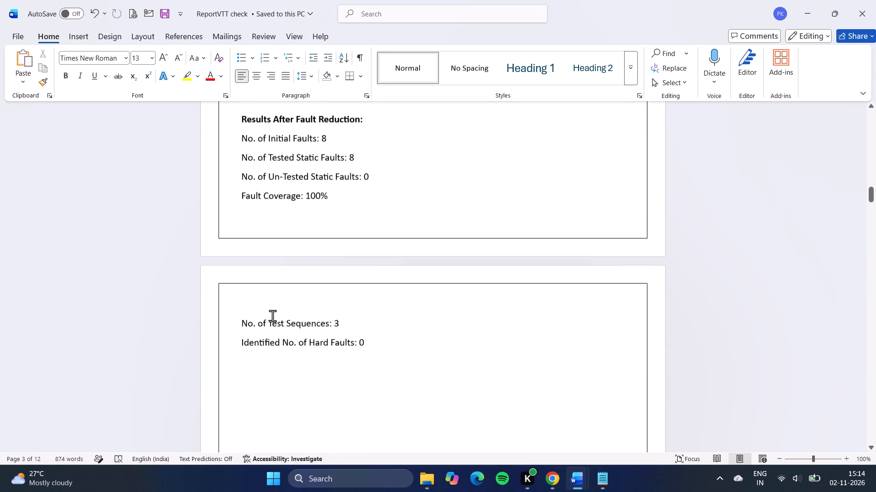
scroll(272, 316, down, 1)
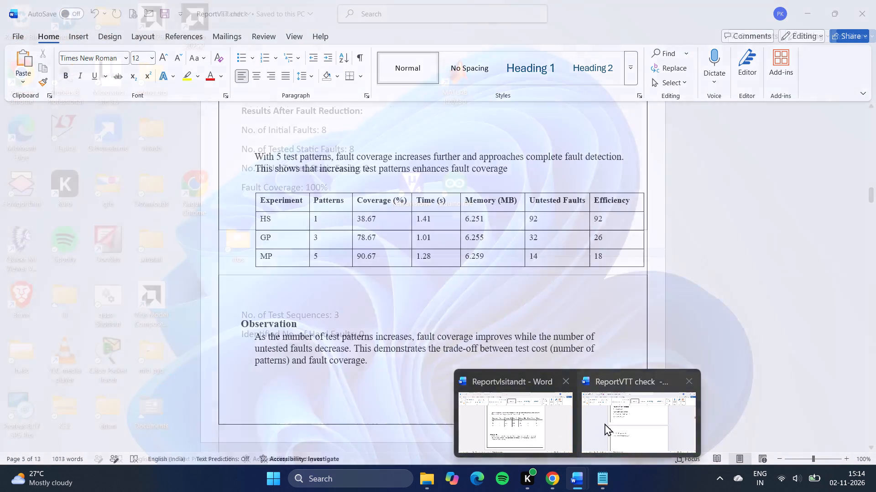
Recheck the end of ReportVTT check, covering the MP experiment with 5 patterns, the comparison table and the Observation section.
click(636, 423)
scroll(464, 395, down, 8)
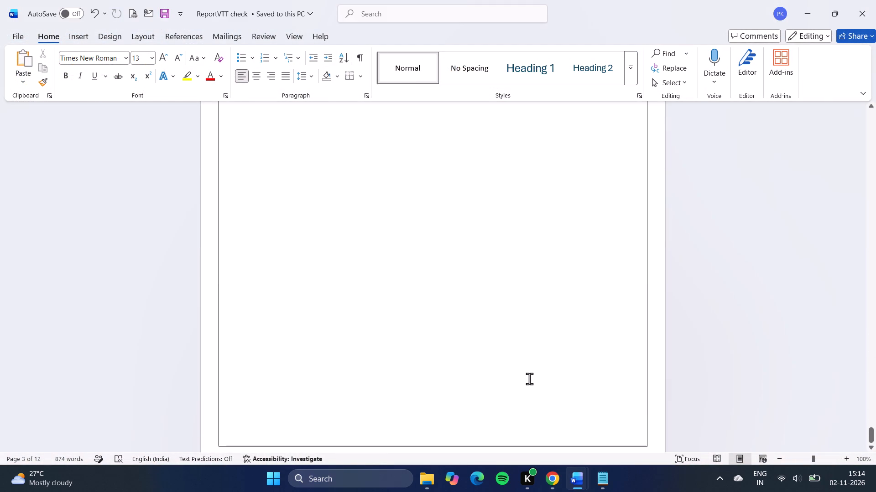
scroll(529, 379, down, 1)
scroll(529, 379, up, 1)
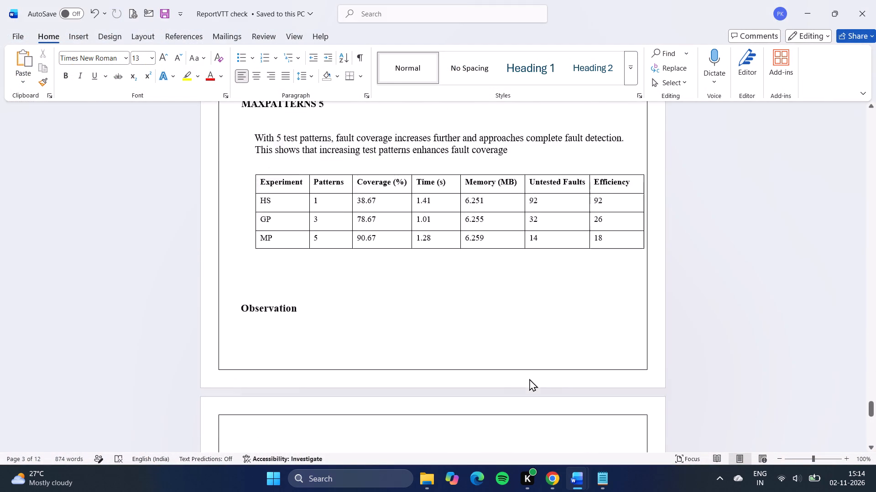
scroll(529, 379, up, 1)
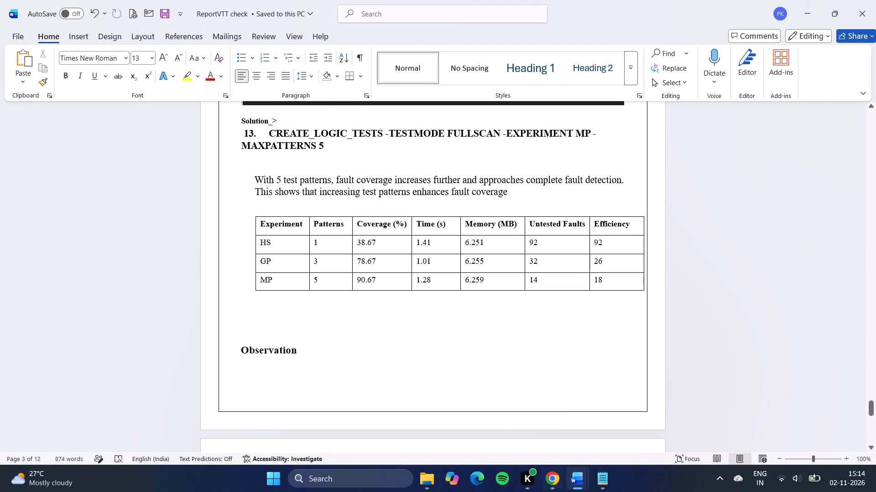
Switch to the Reportvlsitandt document, look back through its test vectors to the first page, and close it.
click(538, 413)
scroll(430, 351, up, 3)
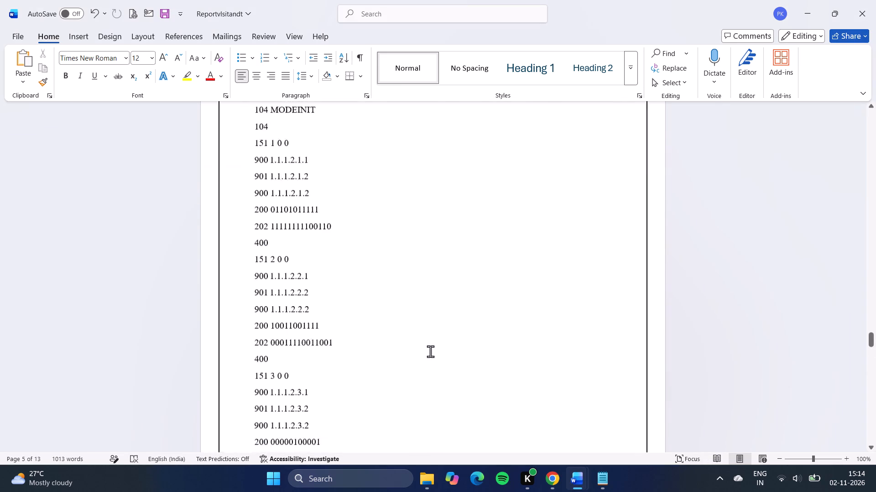
scroll(426, 273, up, 6)
click(850, 1)
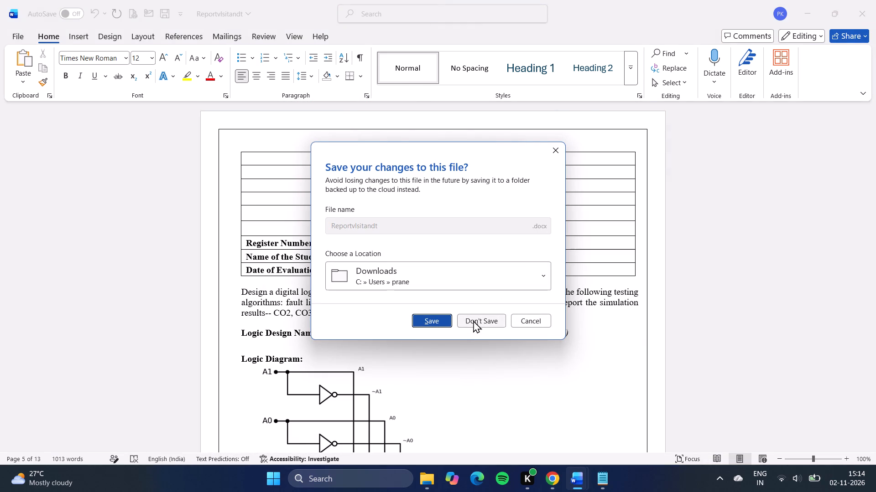
Finish closing the Reportvlsitandt document without saving its changes.
click(473, 320)
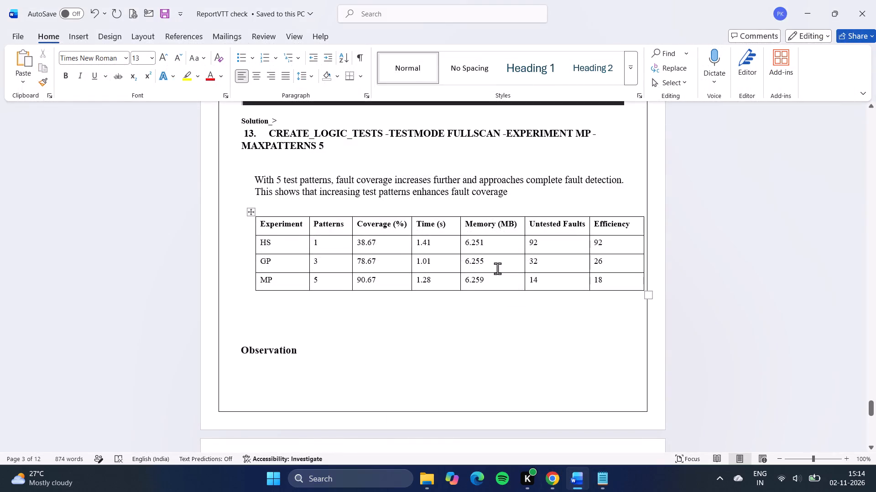
Return to the first page of the ReportVTT check document and save the document.
scroll(497, 268, up, 9)
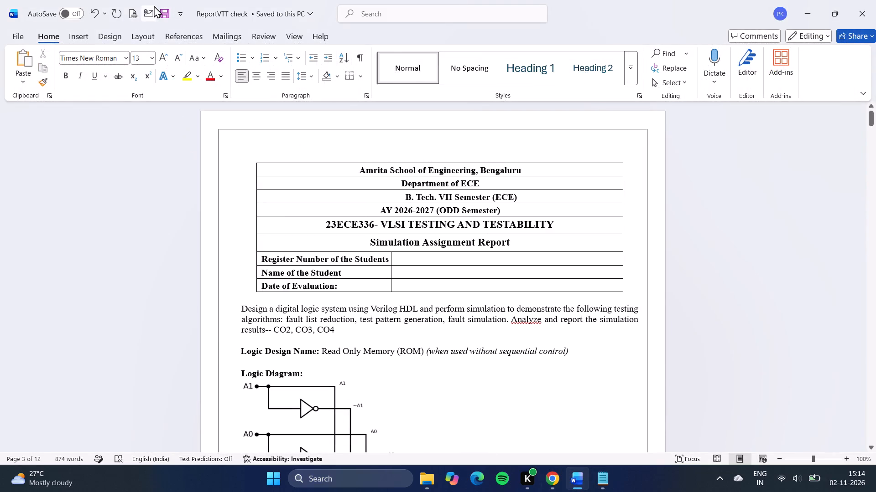
click(154, 5)
click(169, 18)
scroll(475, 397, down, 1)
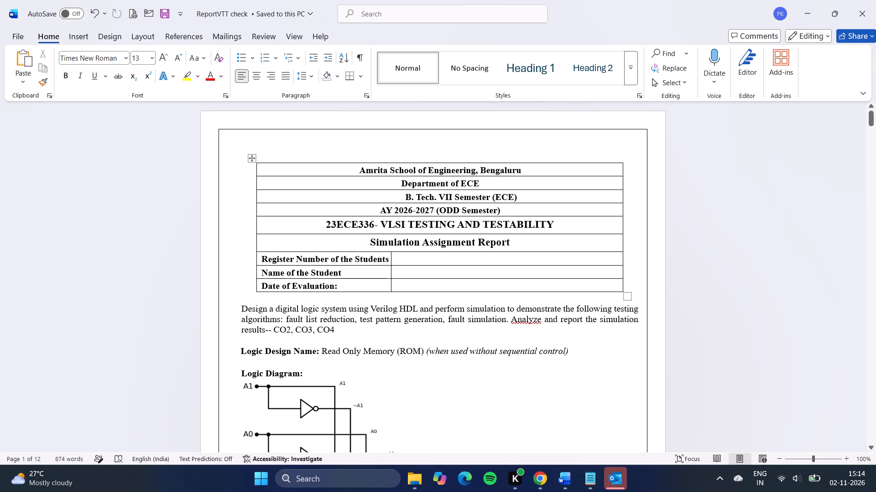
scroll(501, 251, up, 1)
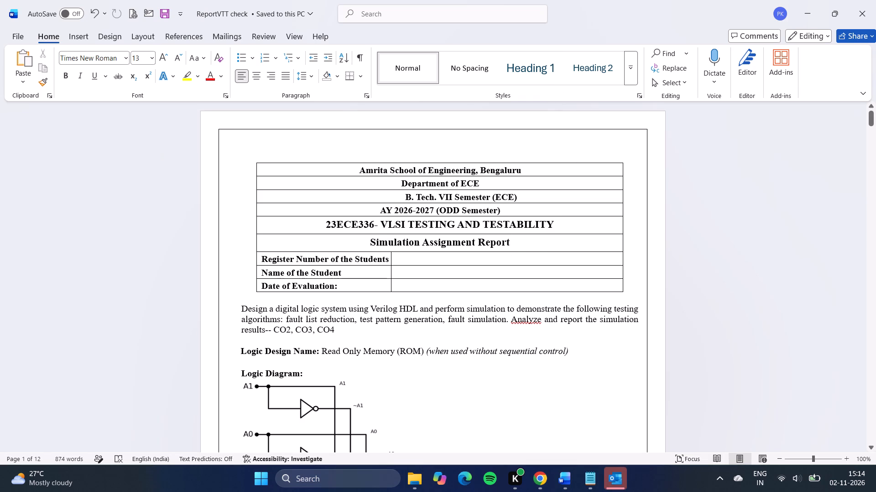
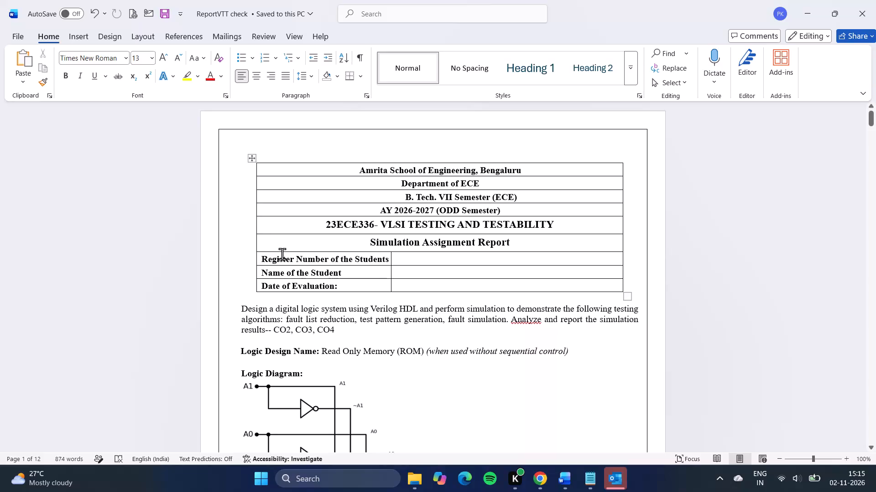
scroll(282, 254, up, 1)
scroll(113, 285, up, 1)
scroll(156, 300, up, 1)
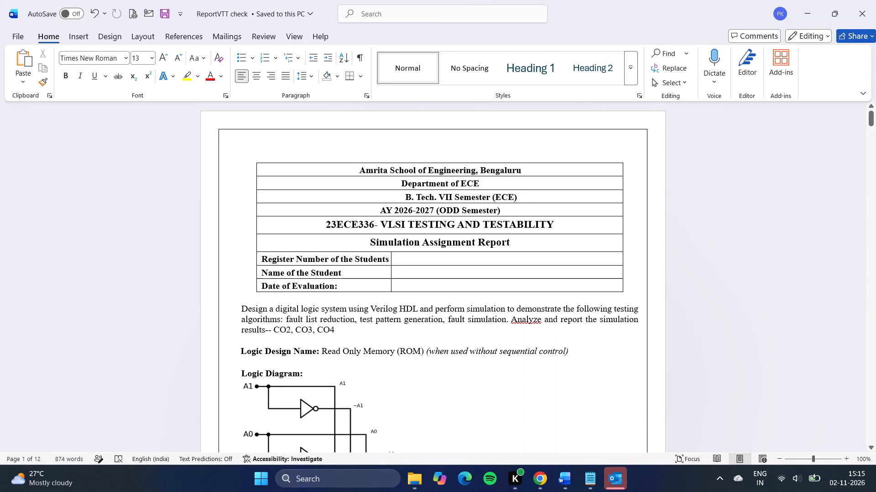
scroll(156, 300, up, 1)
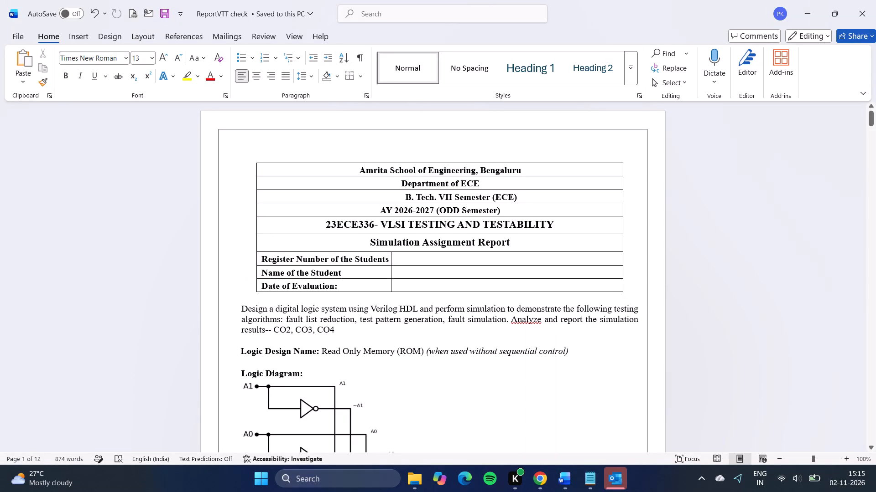